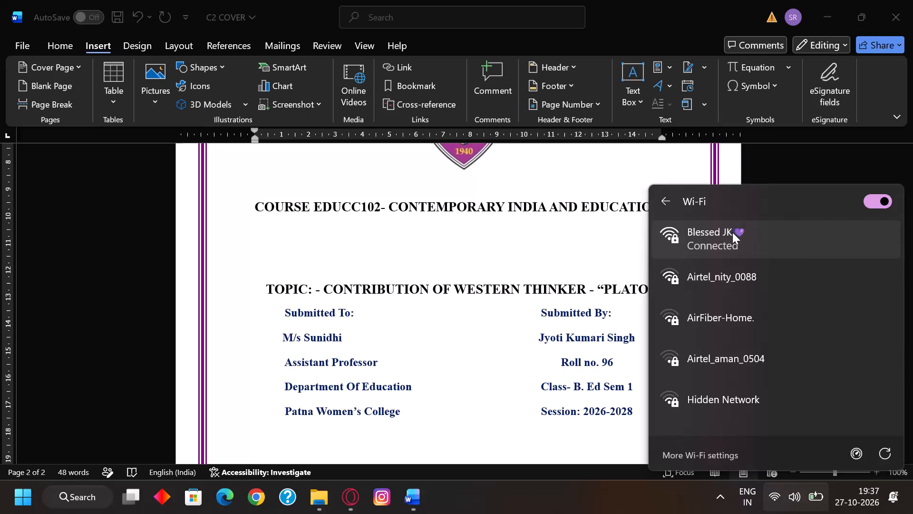
# Search online pictures for "academic disciolines" for the blank line below the course title on the cover page.
pyautogui.click(462, 245)
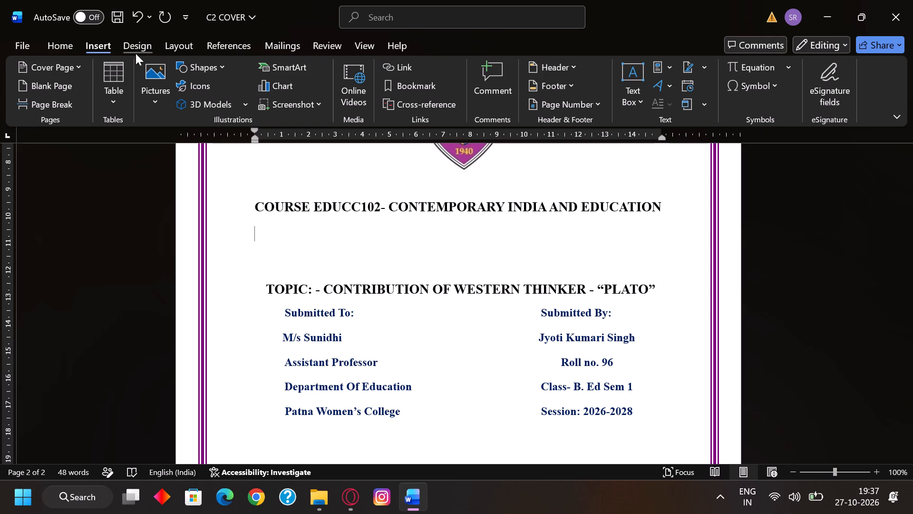
pyautogui.click(155, 89)
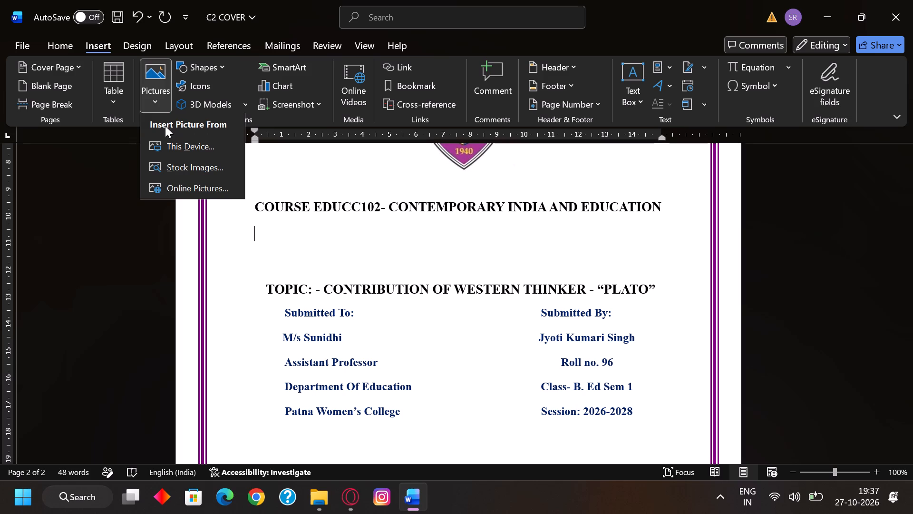
pyautogui.click(185, 189)
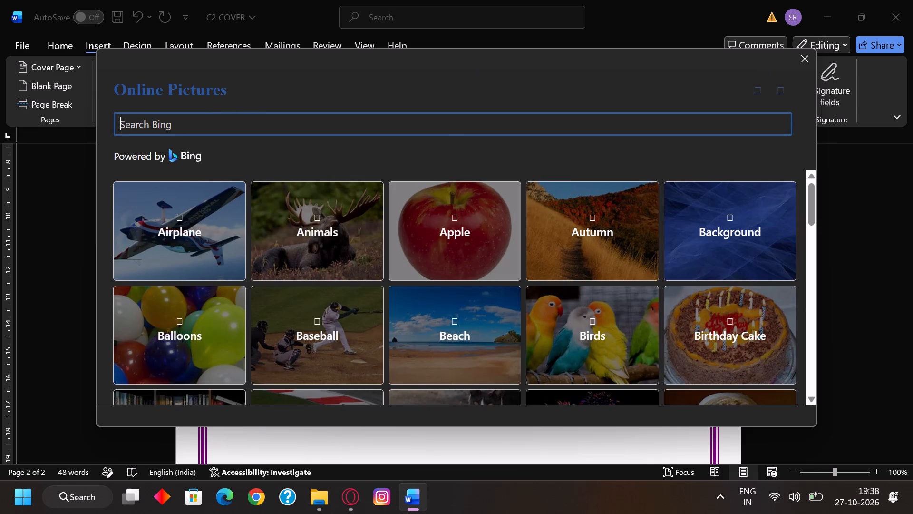
pyautogui.click(204, 119)
pyautogui.write('academic discio')
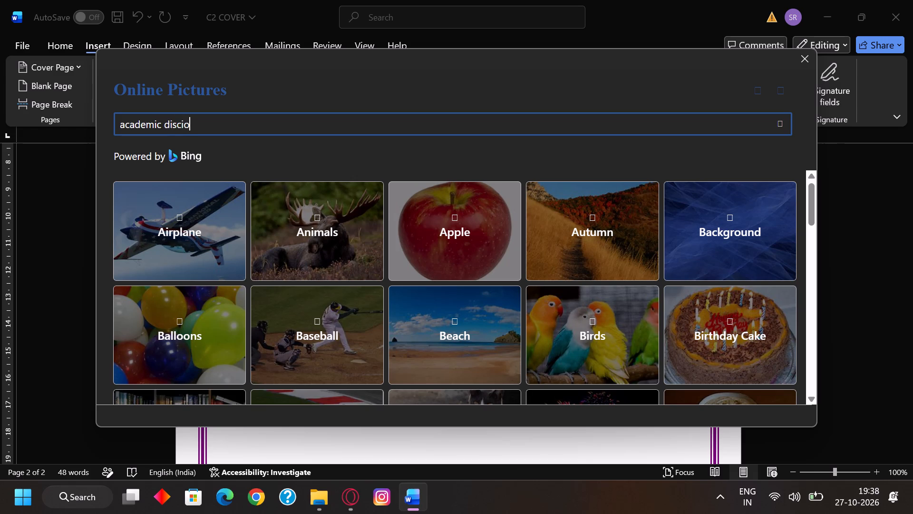
pyautogui.write('lines')
pyautogui.press('Return')
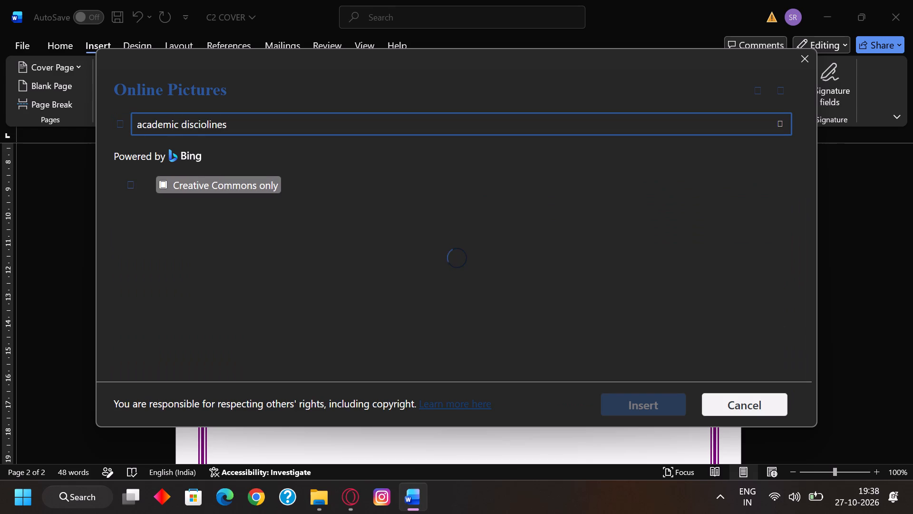
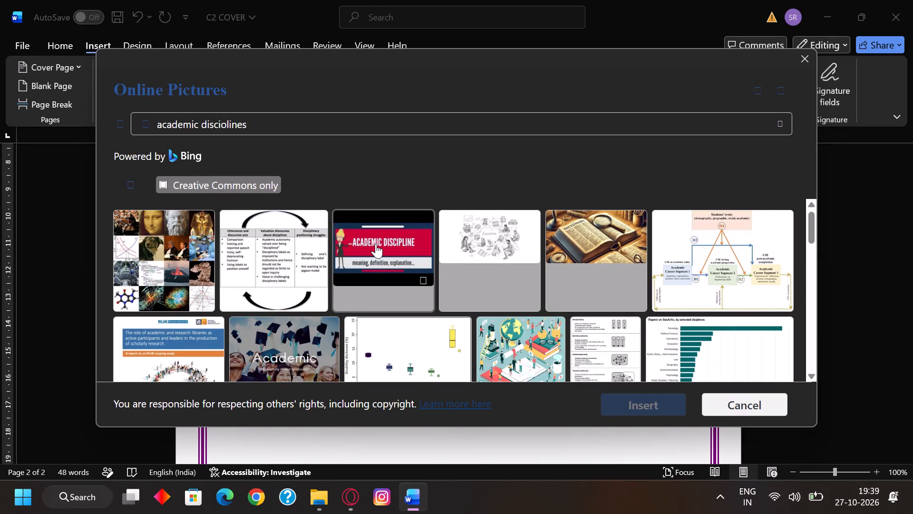
# Insert the "Academic" picture of graduates tossing their caps from the online picture results into the cover page.
pyautogui.scroll(-1, 376, 244)
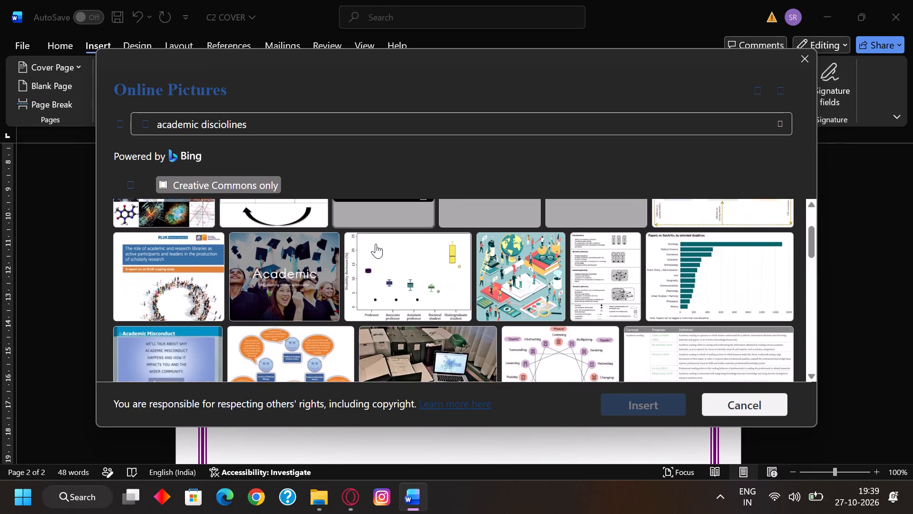
pyautogui.scroll(-1, 376, 244)
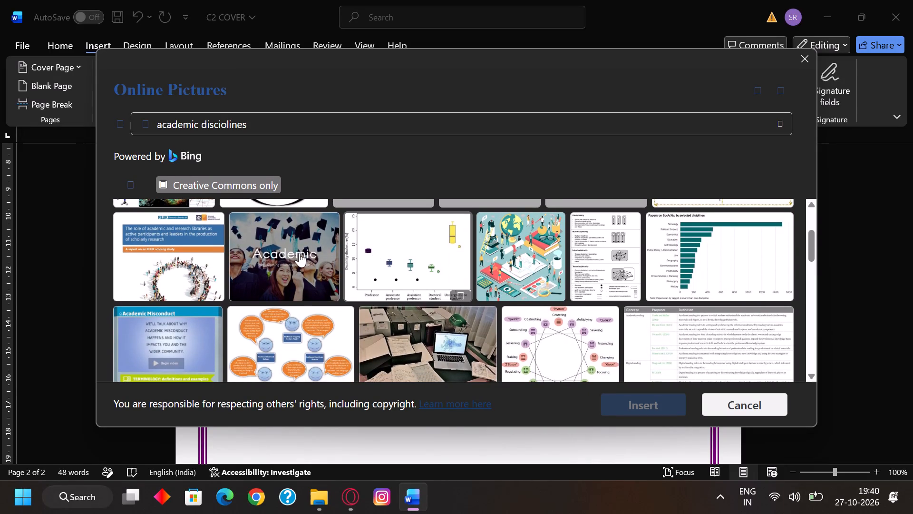
pyautogui.scroll(-1, 300, 253)
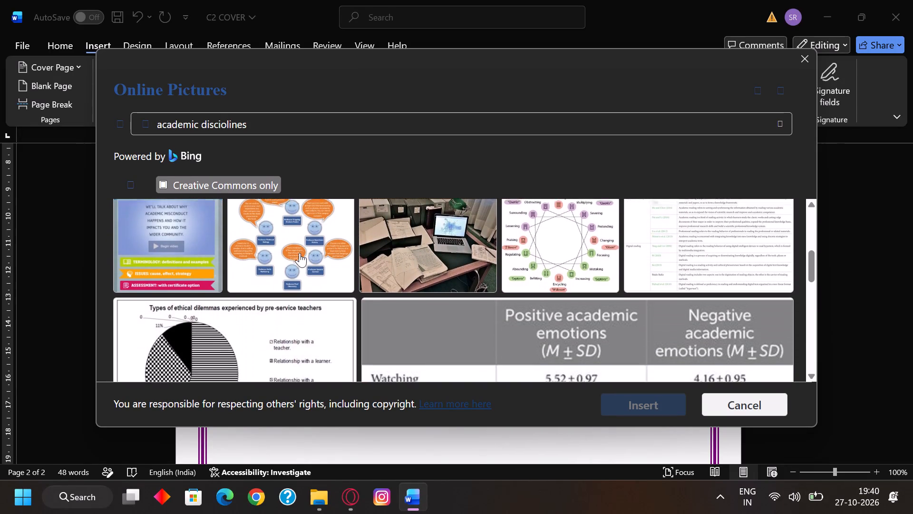
pyautogui.scroll(-1, 300, 253)
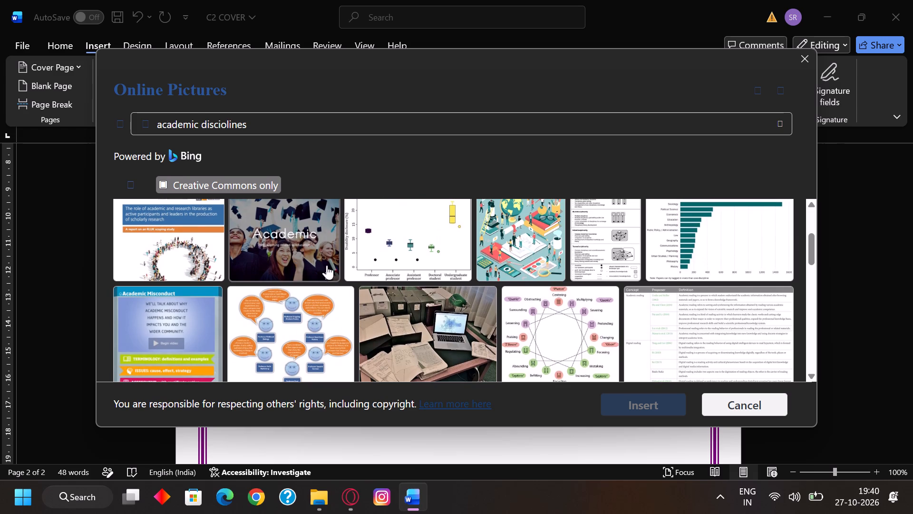
pyautogui.click(329, 271)
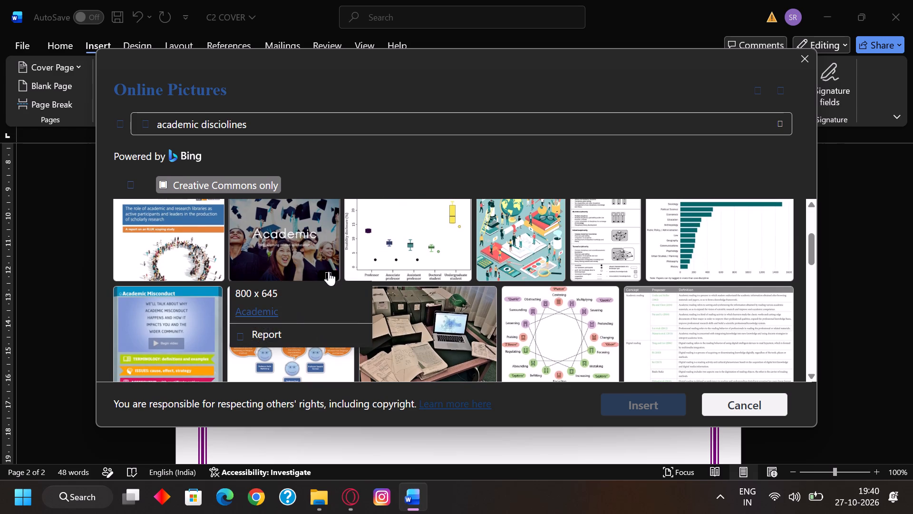
pyautogui.click(269, 238)
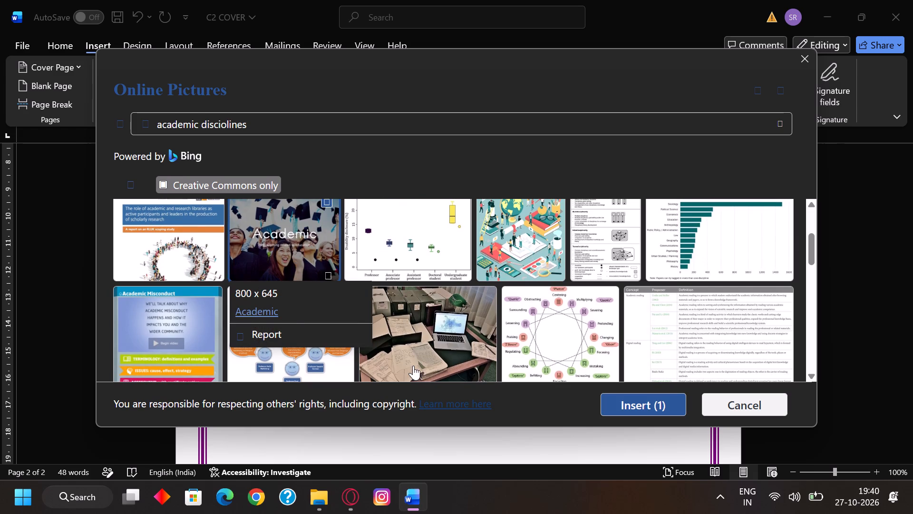
pyautogui.click(616, 402)
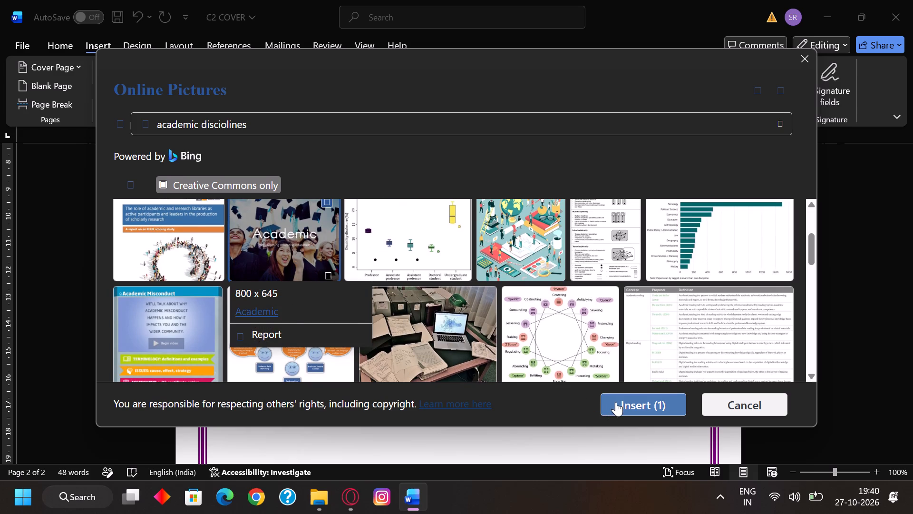
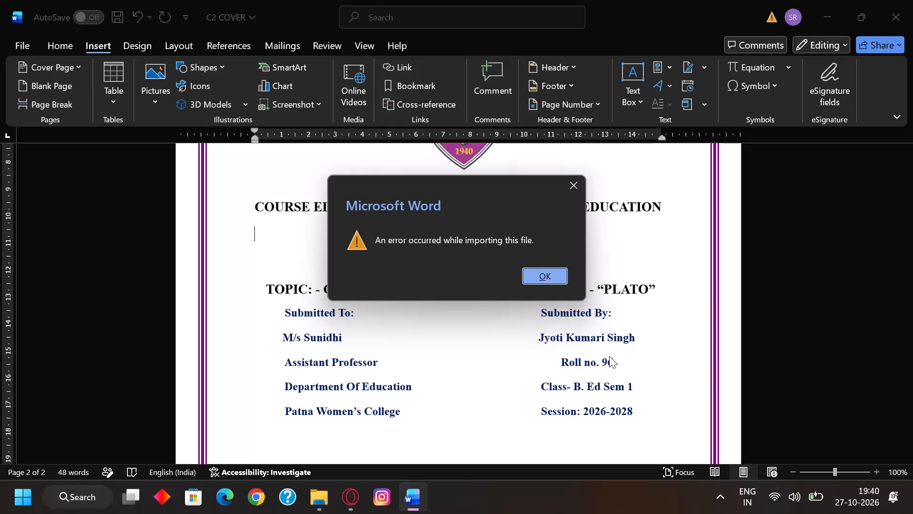
# Dismiss the file import error message.
pyautogui.click(563, 274)
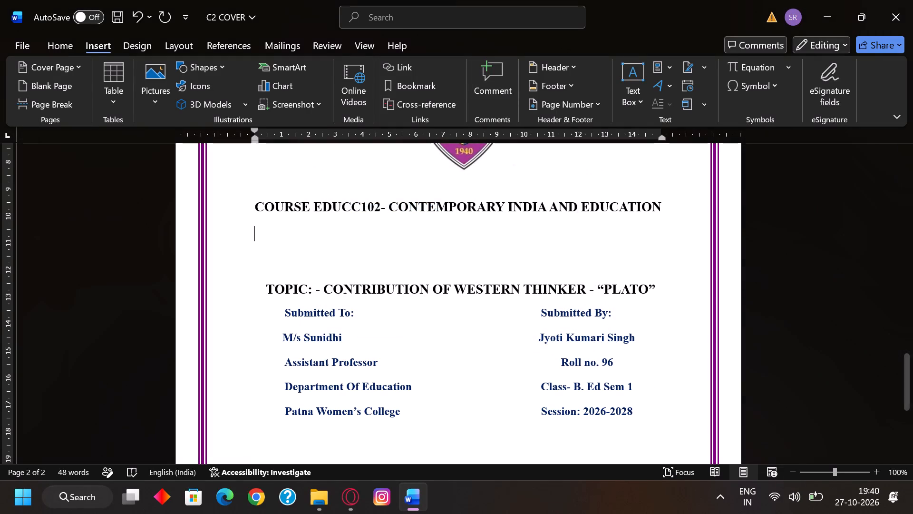
# Look over the second cover page's layout, from its upper area to the course title, topic and submission details.
pyautogui.scroll(2, 502, 161)
pyautogui.scroll(-4, 502, 161)
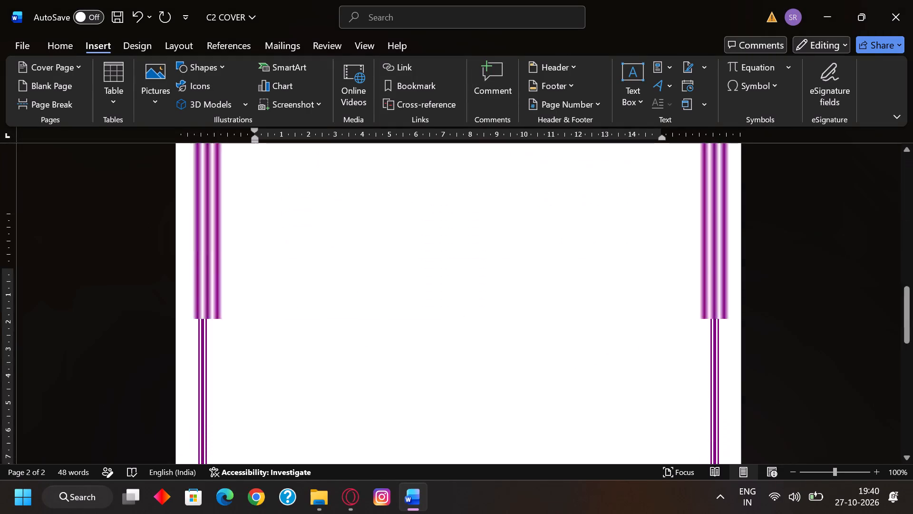
pyautogui.scroll(-1, 502, 161)
pyautogui.scroll(2, 502, 257)
pyautogui.scroll(-4, 502, 257)
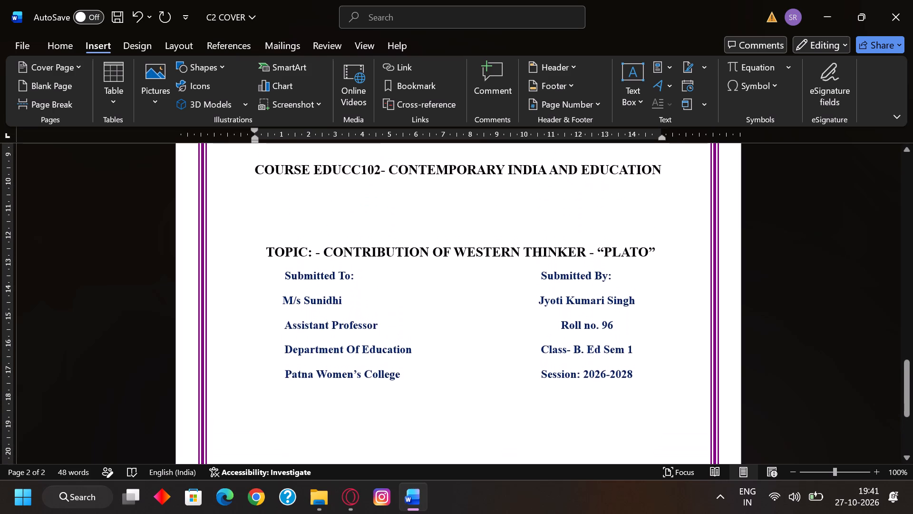
pyautogui.scroll(-1, 502, 257)
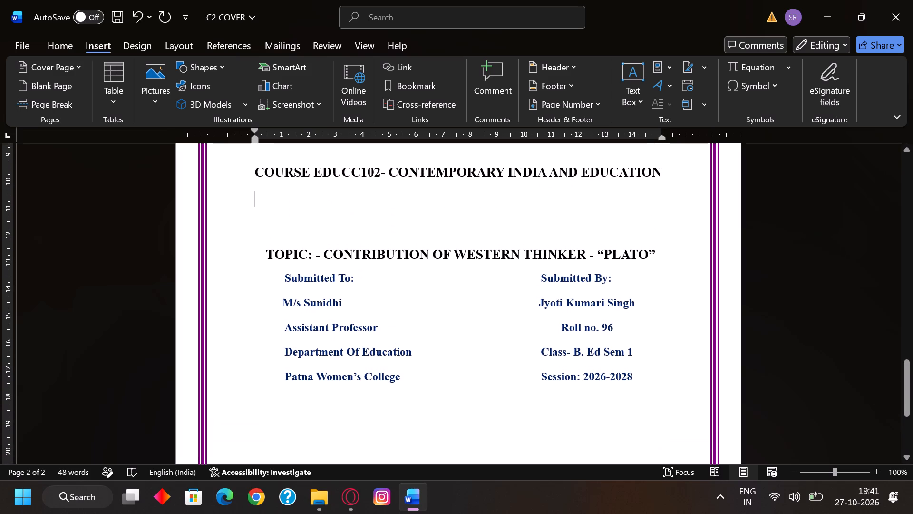
pyautogui.click(611, 251)
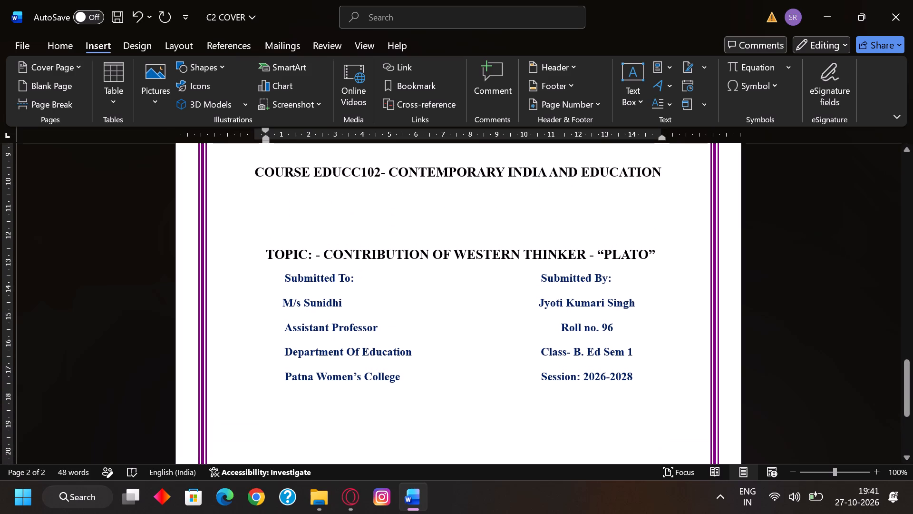
pyautogui.click(564, 277)
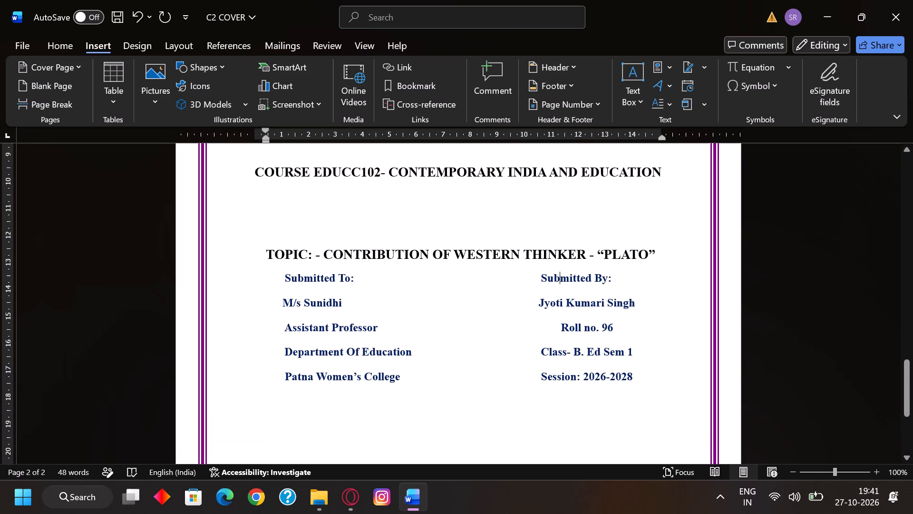
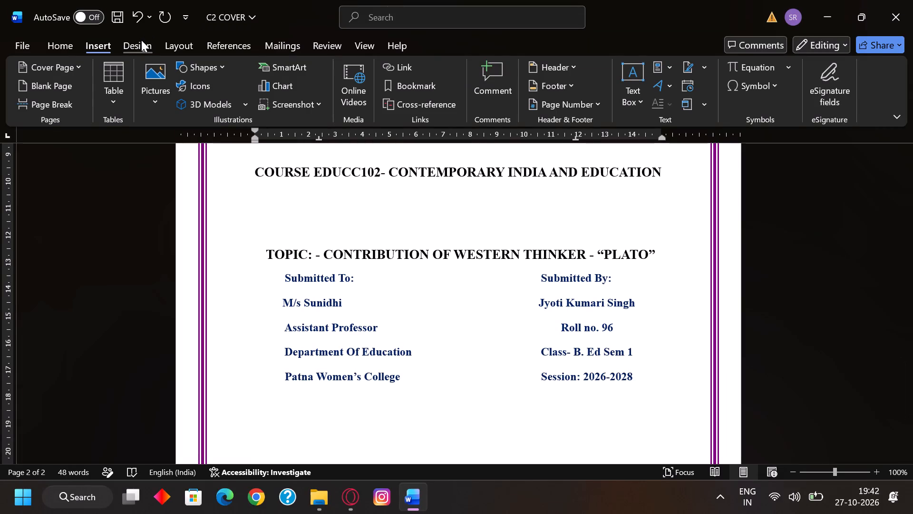
# Open the online picture search to find an image for the second cover page.
pyautogui.click(155, 99)
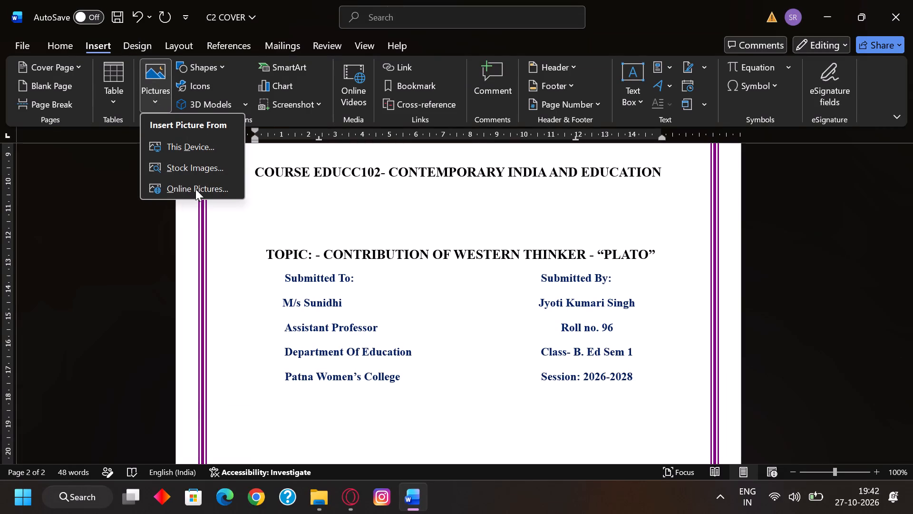
pyautogui.click(196, 188)
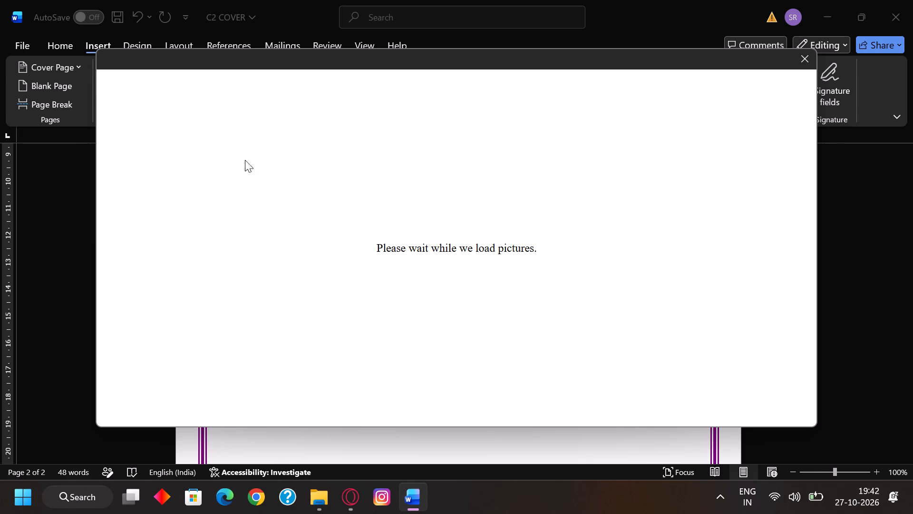
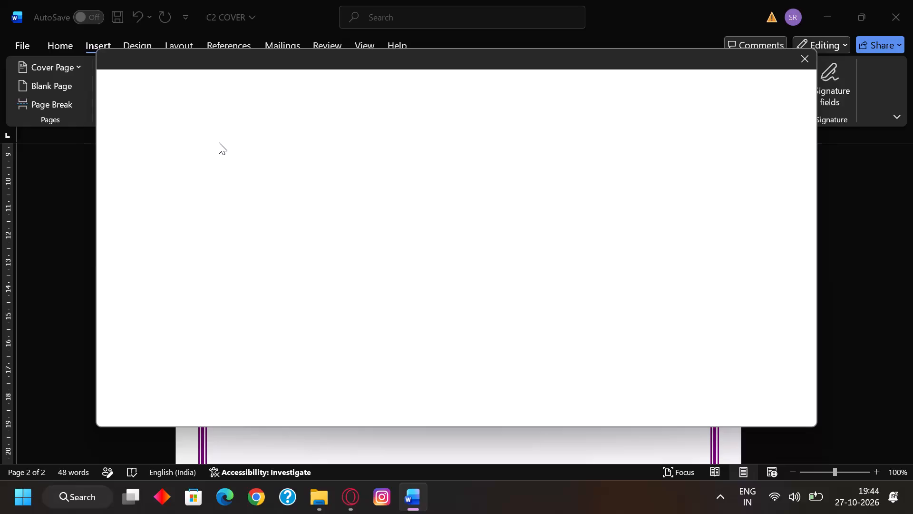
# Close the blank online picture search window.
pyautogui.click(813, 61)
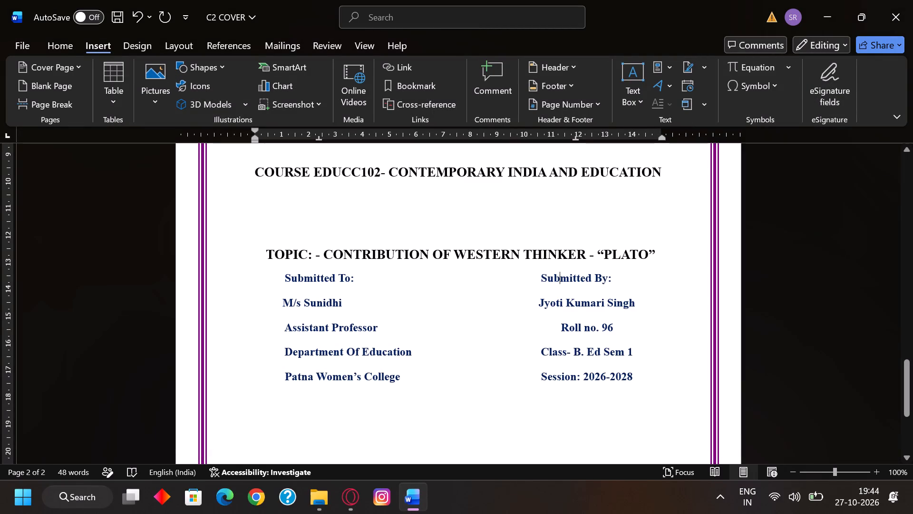
# Look over the second cover page and the boundary with the blank bordered page before it.
pyautogui.scroll(5, 539, 349)
pyautogui.scroll(-8, 540, 349)
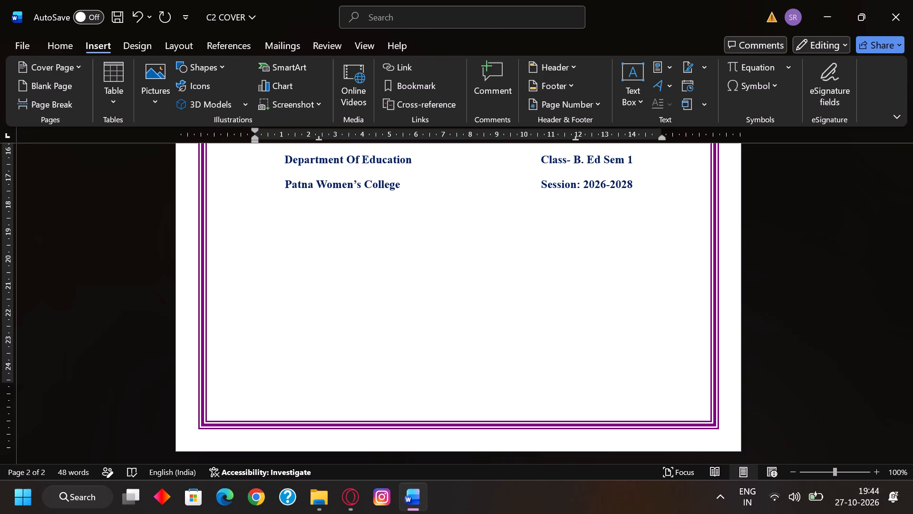
pyautogui.scroll(10, 519, 351)
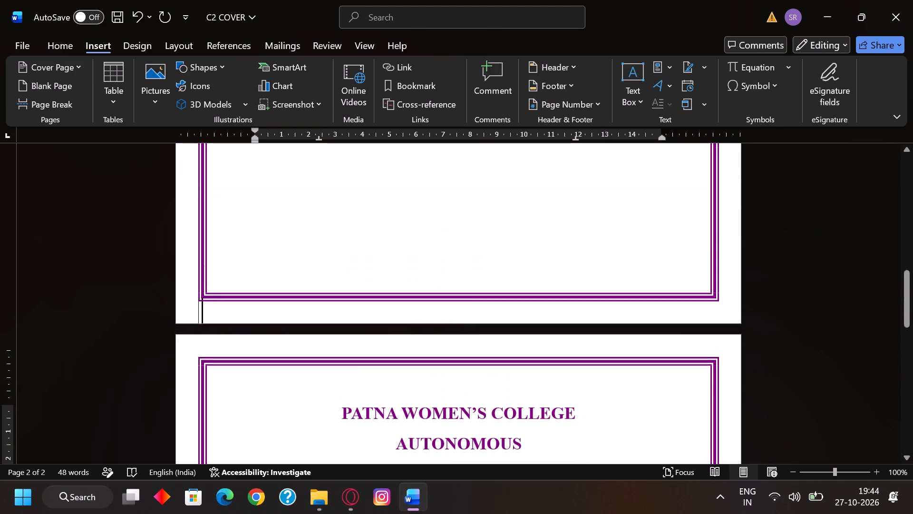
pyautogui.scroll(-5, 518, 352)
pyautogui.scroll(6, 518, 352)
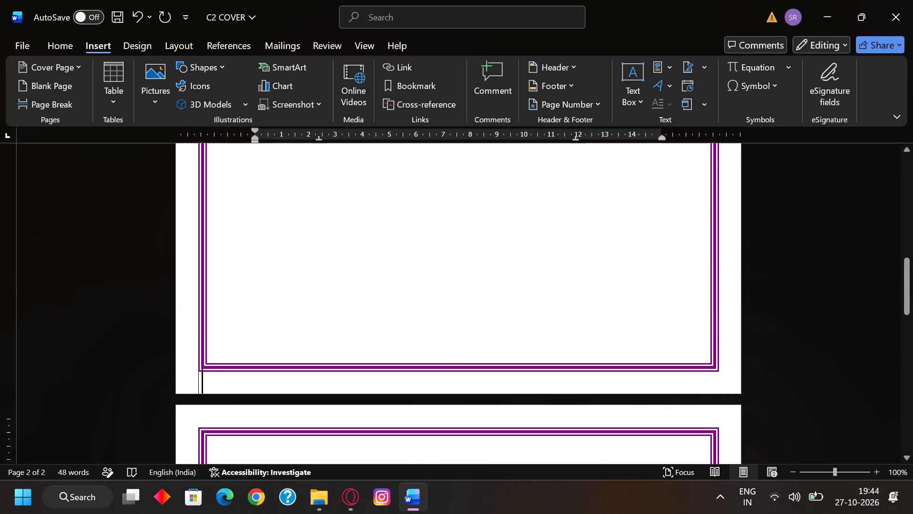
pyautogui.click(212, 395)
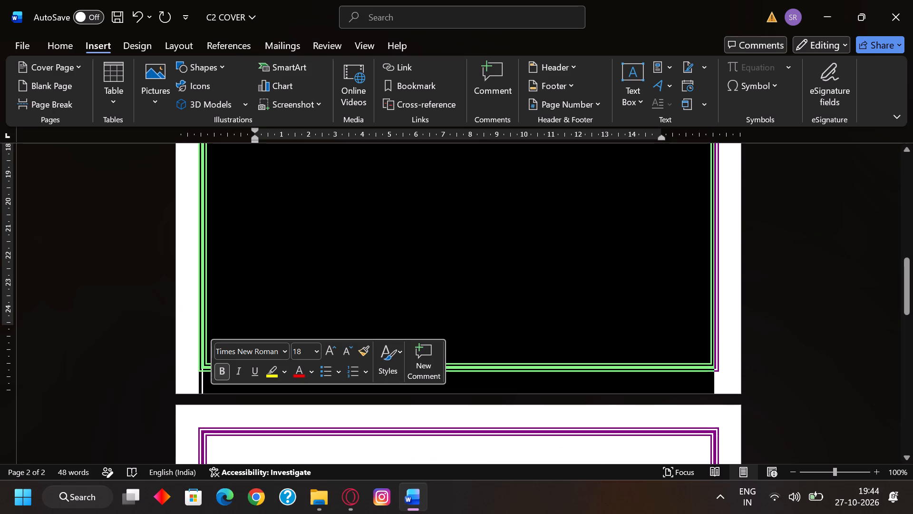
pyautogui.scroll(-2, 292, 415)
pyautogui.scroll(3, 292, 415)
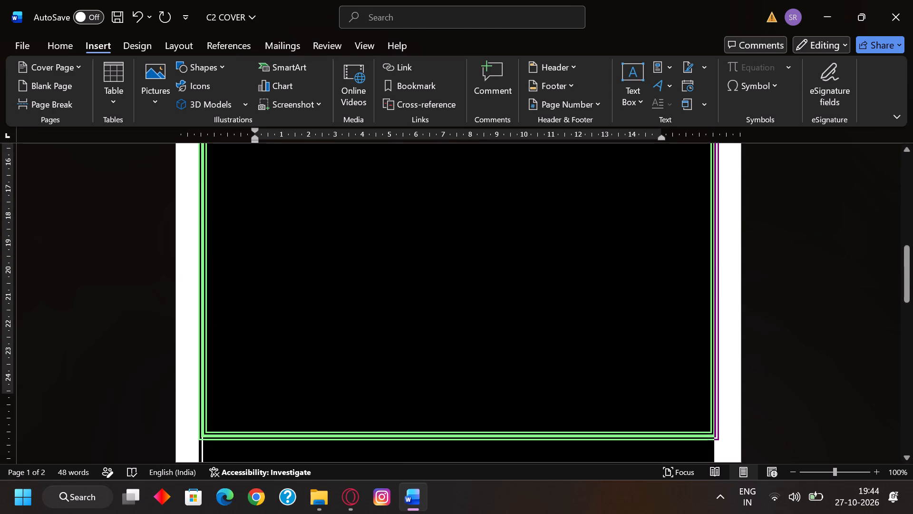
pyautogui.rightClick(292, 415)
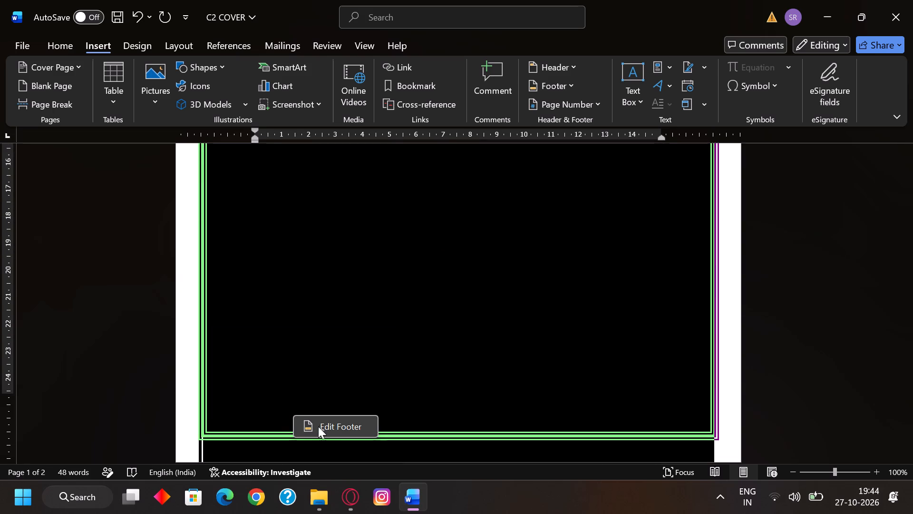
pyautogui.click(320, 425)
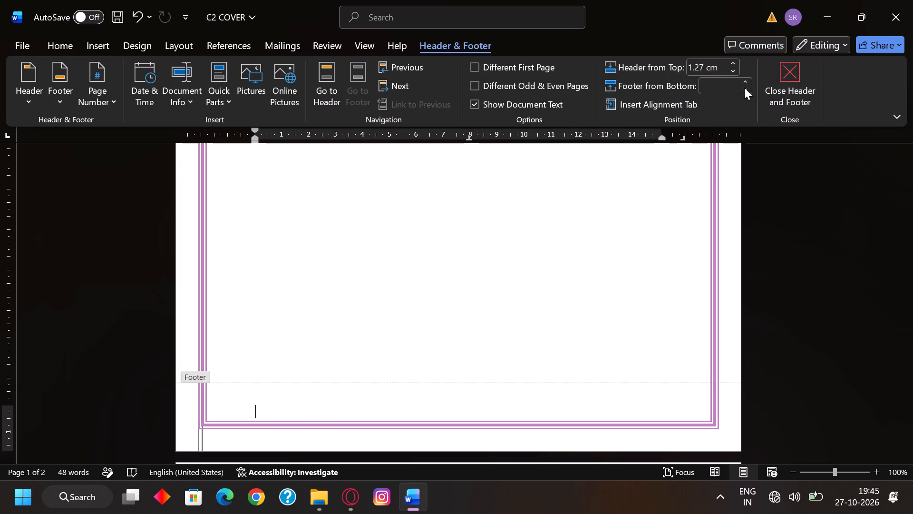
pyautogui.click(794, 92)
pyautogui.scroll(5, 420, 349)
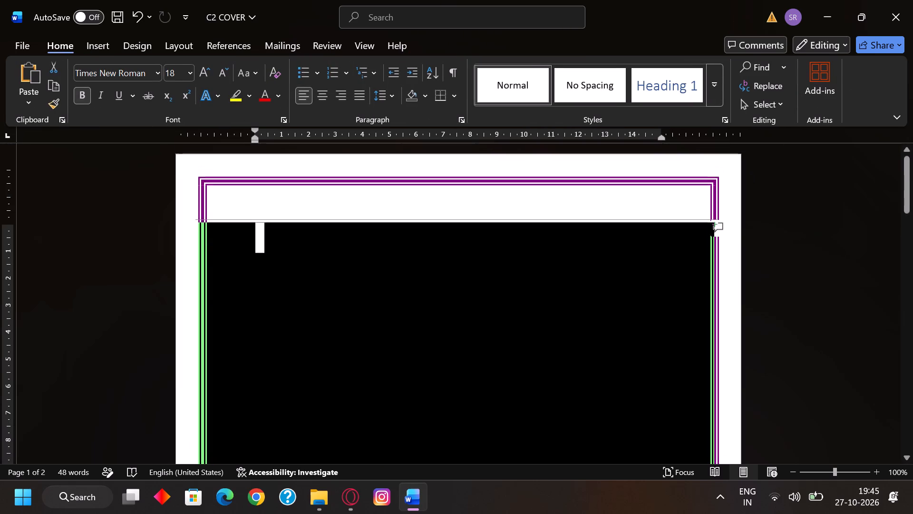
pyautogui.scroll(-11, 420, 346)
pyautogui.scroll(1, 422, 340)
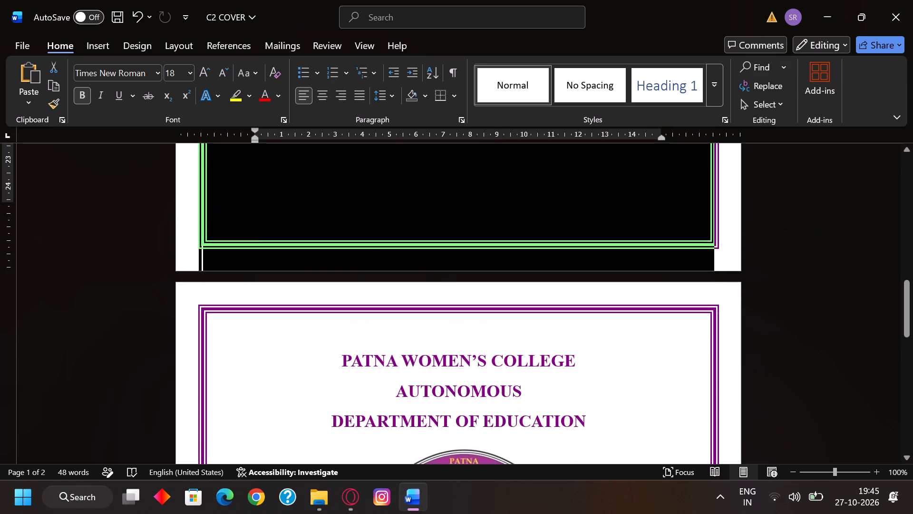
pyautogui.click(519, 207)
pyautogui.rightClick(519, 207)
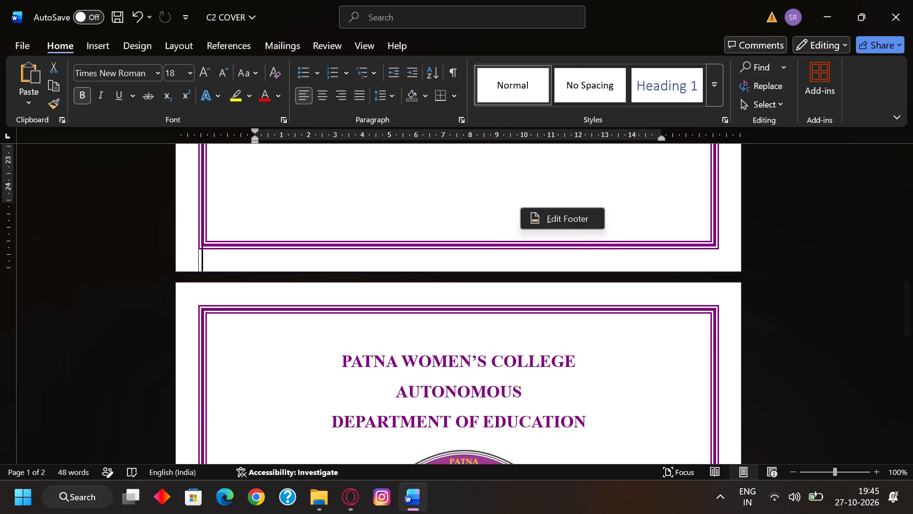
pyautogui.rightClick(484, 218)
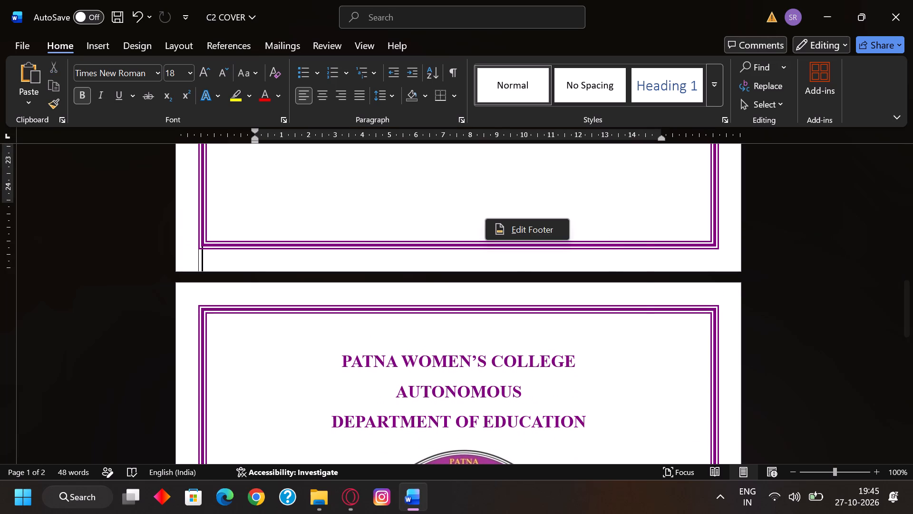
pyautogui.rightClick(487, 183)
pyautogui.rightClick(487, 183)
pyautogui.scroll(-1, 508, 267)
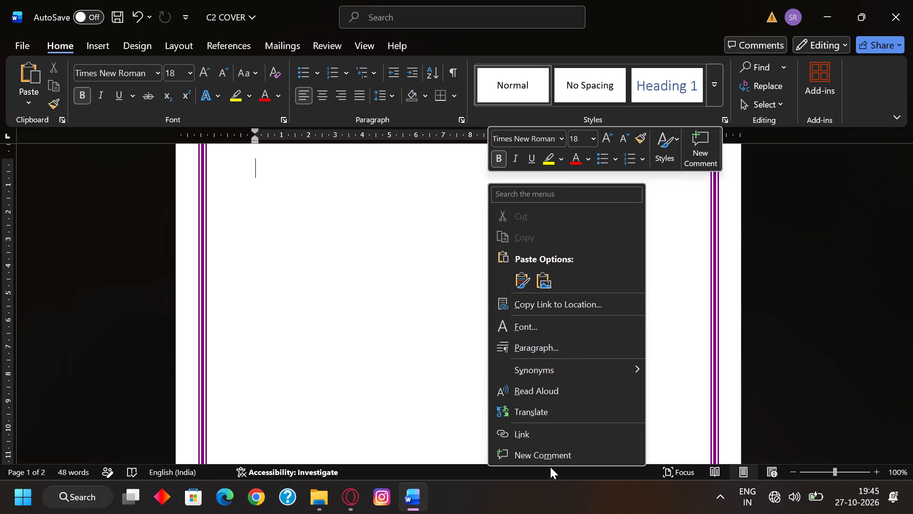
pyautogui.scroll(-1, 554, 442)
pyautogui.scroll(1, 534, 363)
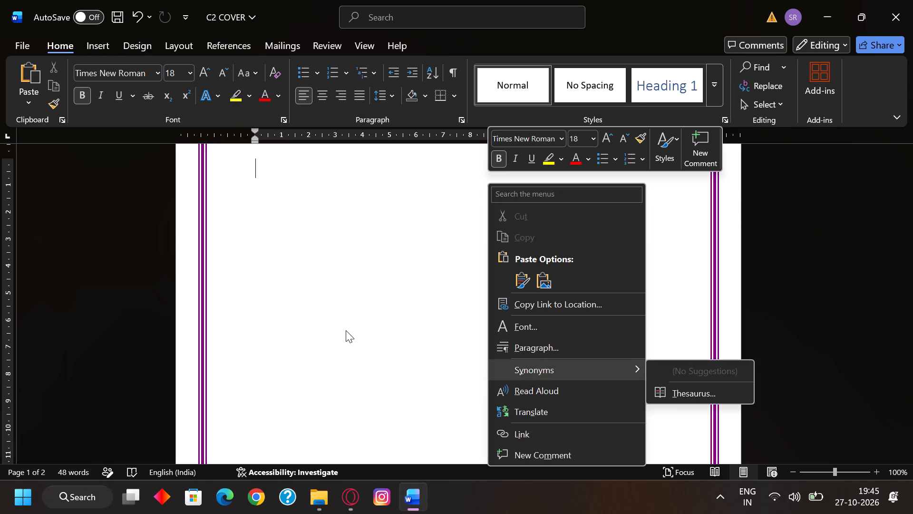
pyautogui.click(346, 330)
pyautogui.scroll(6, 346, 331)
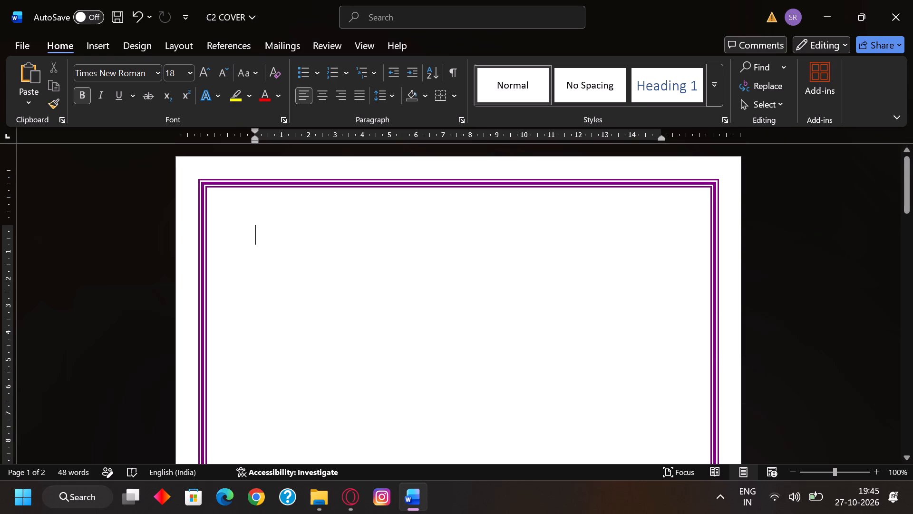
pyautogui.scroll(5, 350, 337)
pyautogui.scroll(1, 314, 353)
# Delete one blank character in the gap between the course title and the topic line on the second cover page.
pyautogui.scroll(-14, 314, 352)
pyautogui.scroll(3, 315, 351)
pyautogui.scroll(-4, 315, 349)
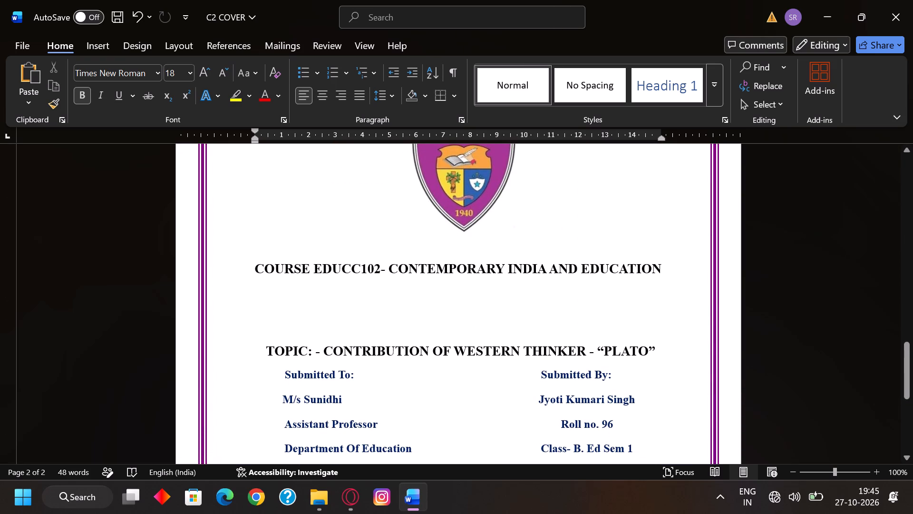
pyautogui.click(663, 267)
pyautogui.click(301, 312)
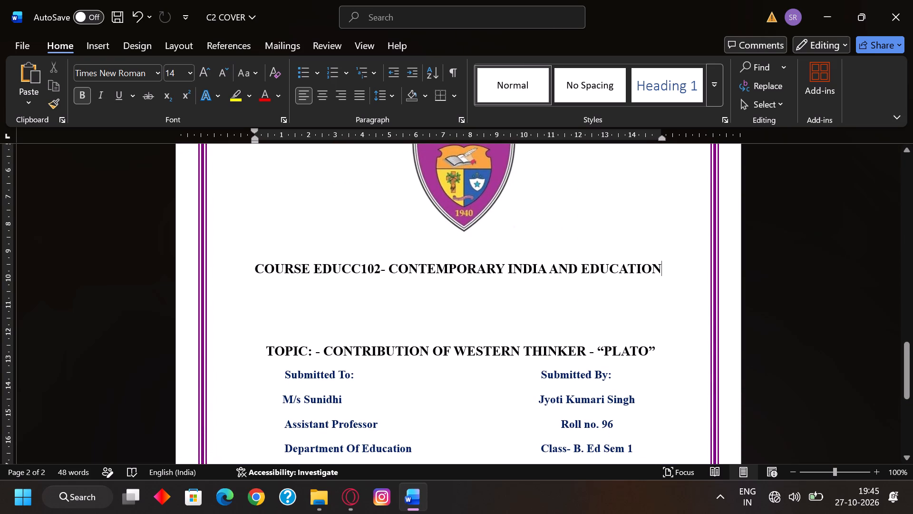
pyautogui.press('BackSpace')
pyautogui.scroll(-3, 350, 330)
pyautogui.scroll(1, 350, 330)
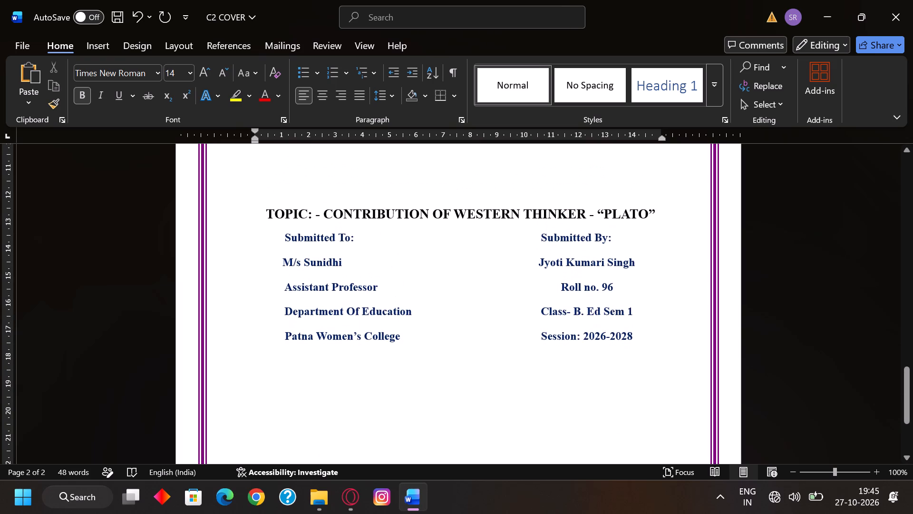
pyautogui.scroll(1, 347, 331)
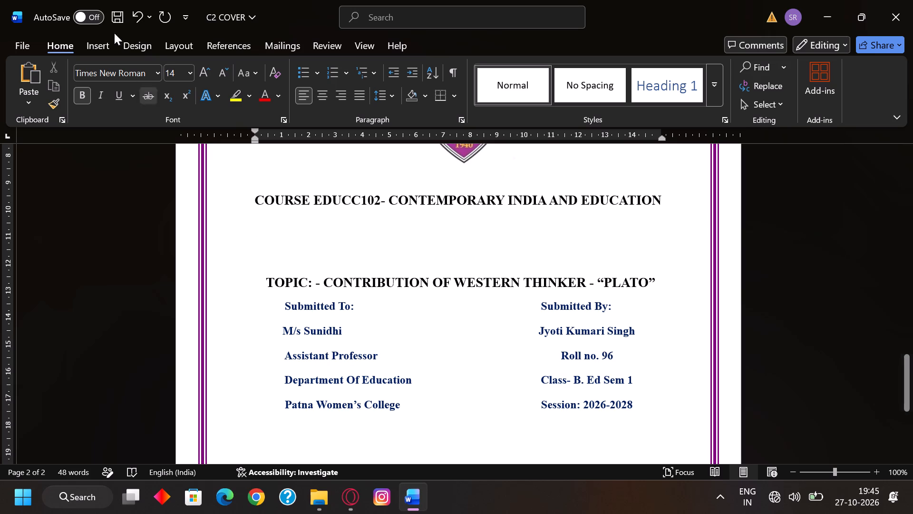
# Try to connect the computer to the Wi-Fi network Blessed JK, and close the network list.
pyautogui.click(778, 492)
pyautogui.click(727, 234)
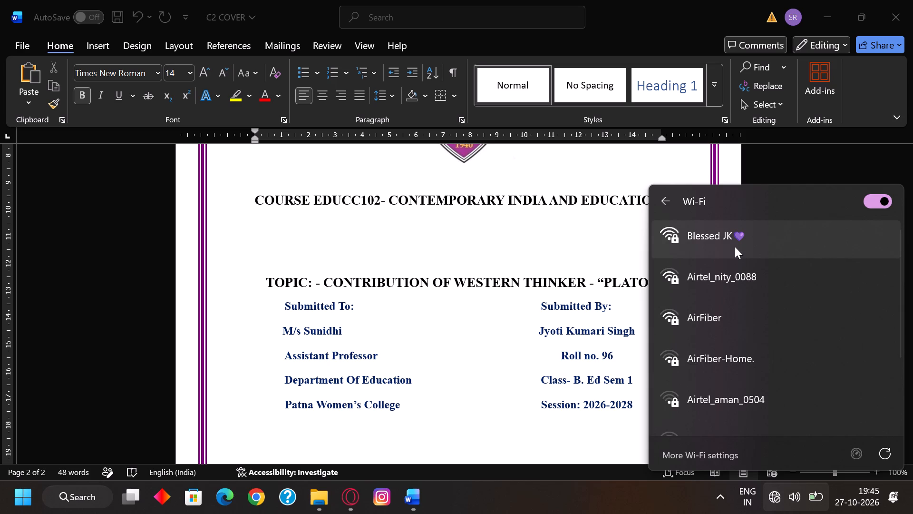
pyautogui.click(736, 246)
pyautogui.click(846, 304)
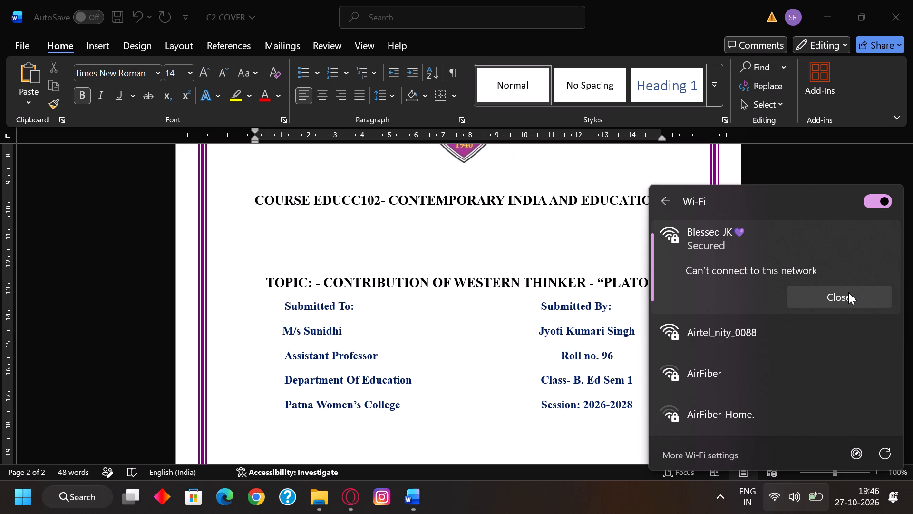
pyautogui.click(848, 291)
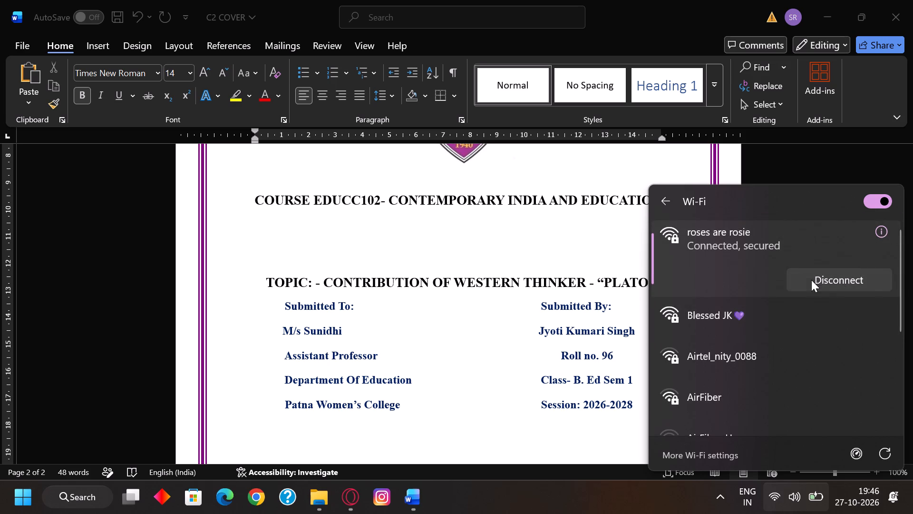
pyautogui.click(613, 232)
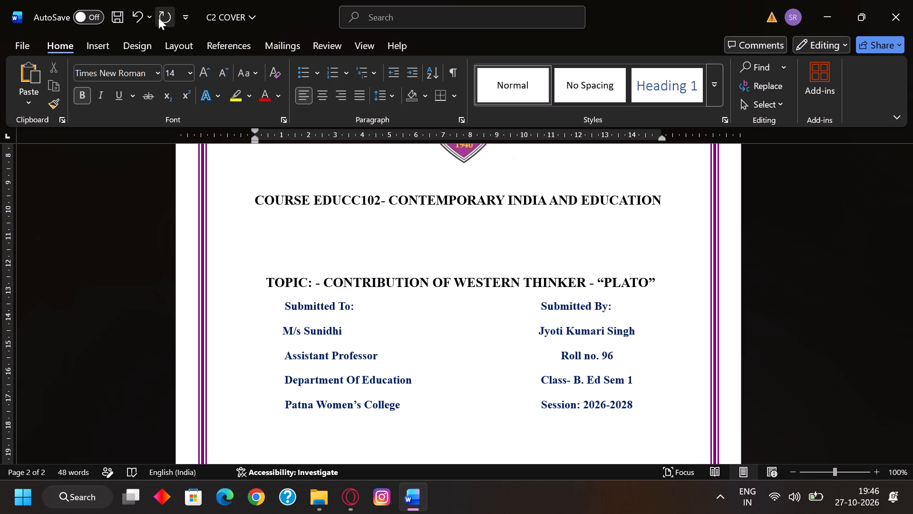
# Search the online pictures for "academic discipline" to find an image for the second cover page.
pyautogui.click(103, 45)
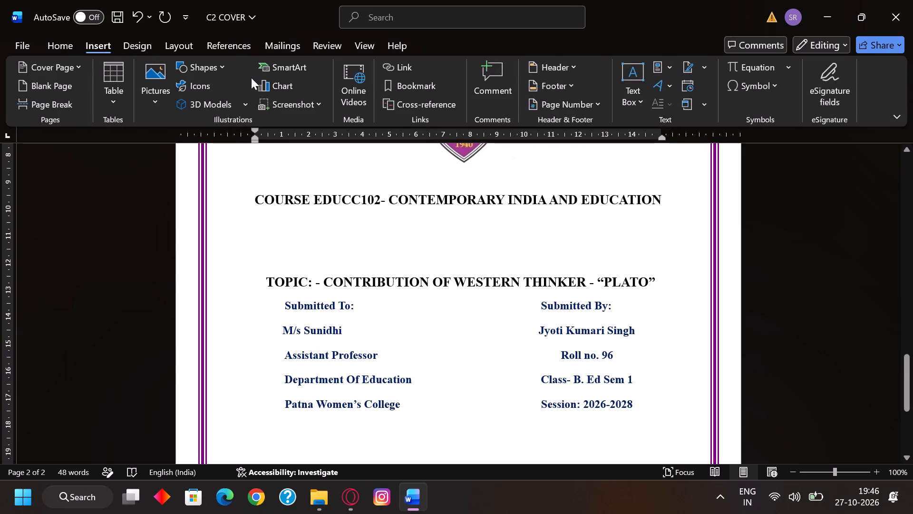
pyautogui.click(161, 99)
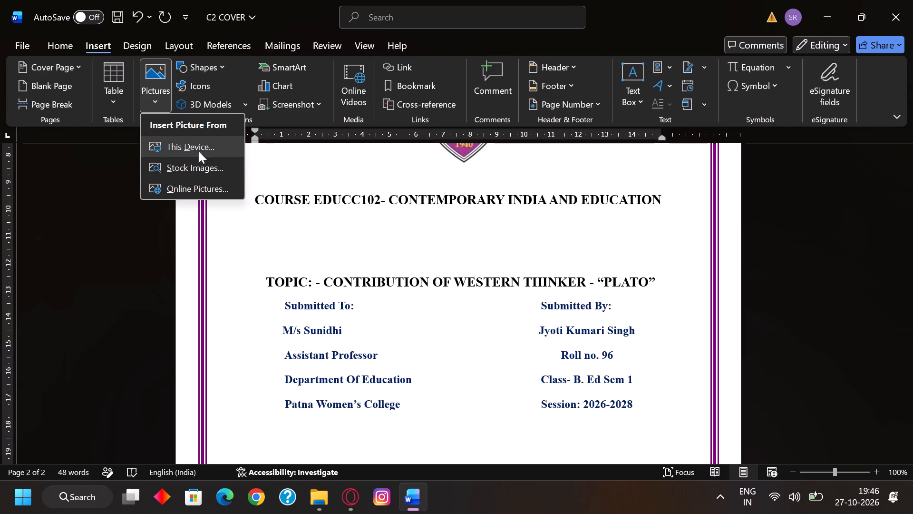
pyautogui.click(202, 181)
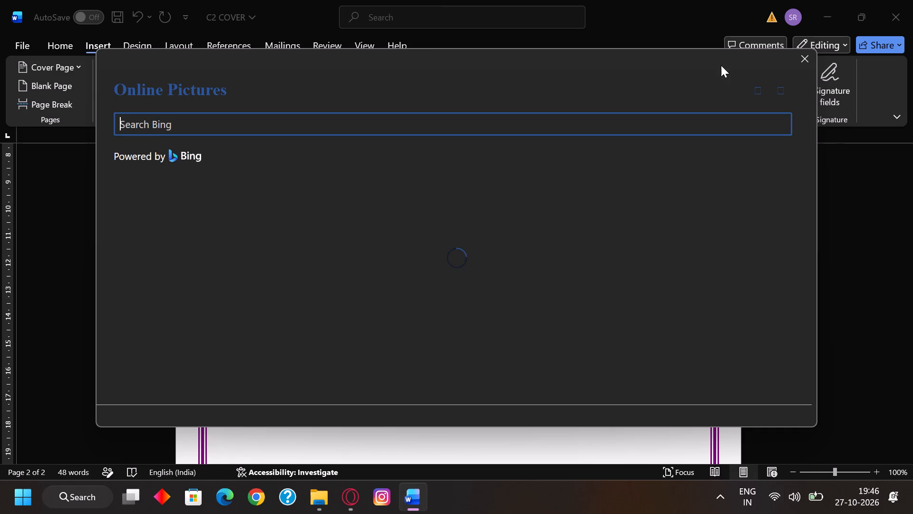
pyautogui.click(306, 128)
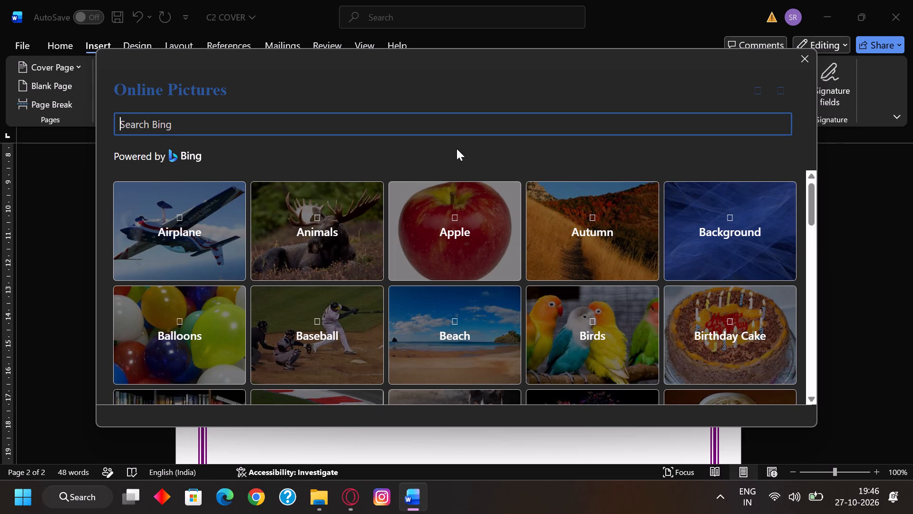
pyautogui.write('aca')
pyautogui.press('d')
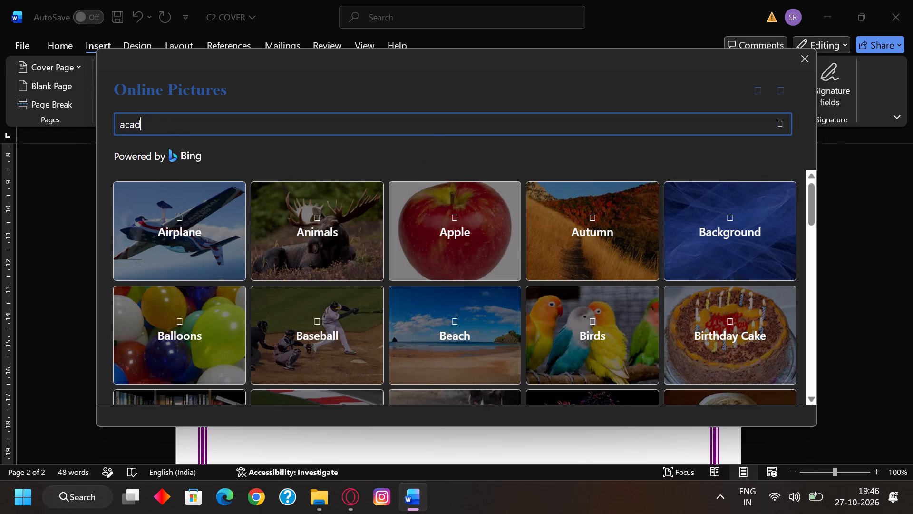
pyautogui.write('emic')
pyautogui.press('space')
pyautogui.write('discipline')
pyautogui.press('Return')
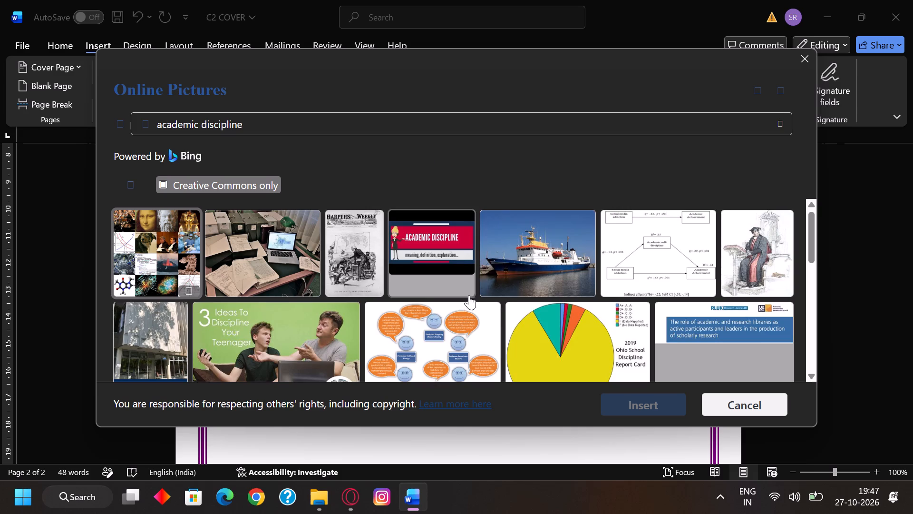
# Browse the academic discipline picture results for an image suited to the cover page.
pyautogui.scroll(-1, 467, 295)
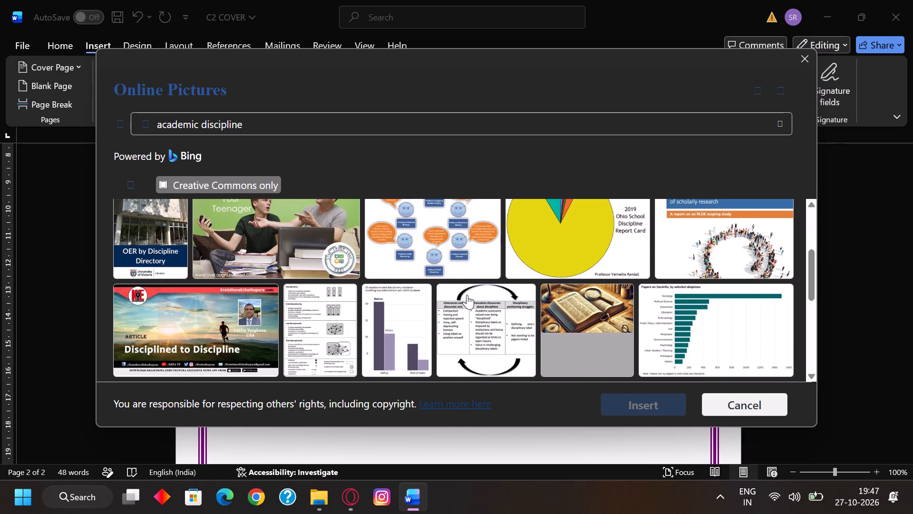
pyautogui.scroll(-1, 467, 294)
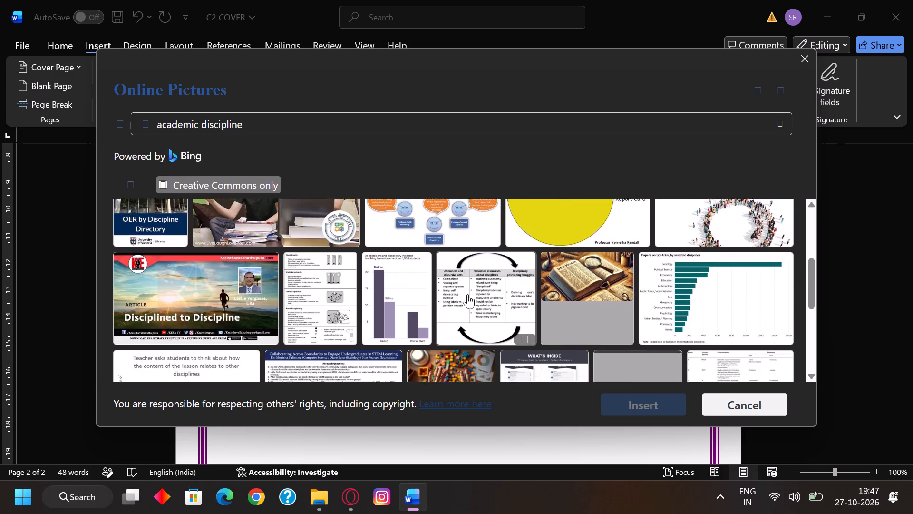
pyautogui.scroll(-1, 468, 293)
pyautogui.scroll(2, 469, 292)
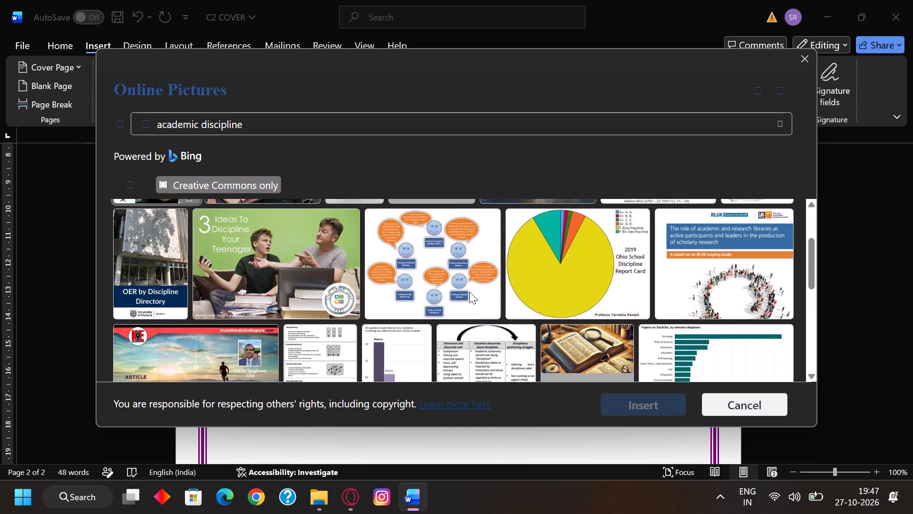
pyautogui.scroll(5, 471, 290)
pyautogui.scroll(1, 553, 271)
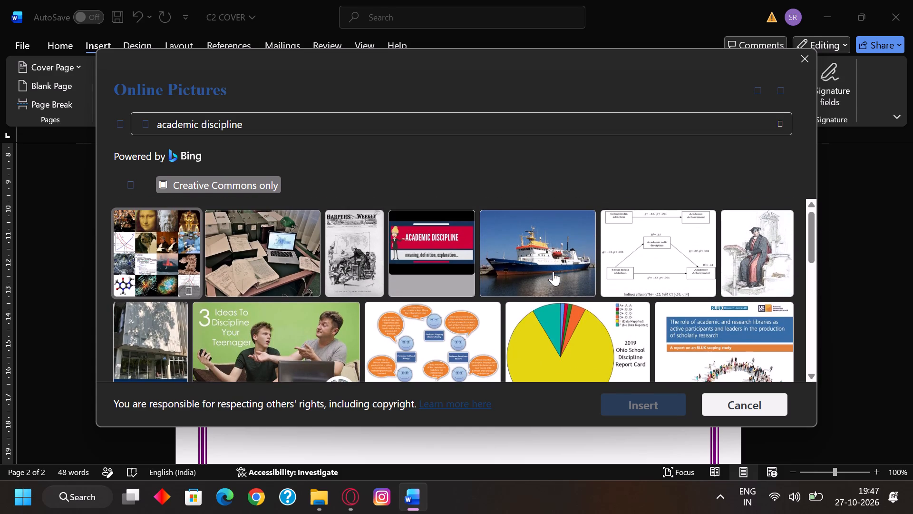
pyautogui.scroll(2, 553, 271)
pyautogui.scroll(-4, 553, 272)
pyautogui.scroll(6, 553, 272)
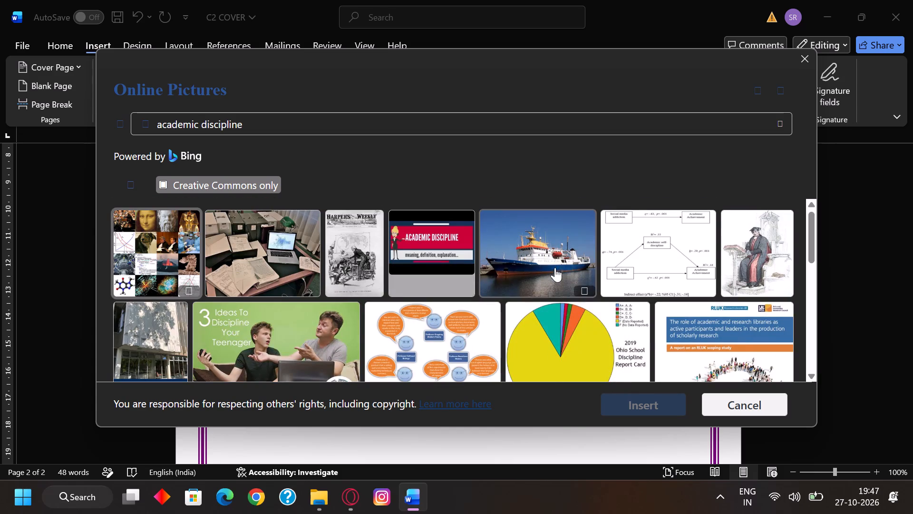
# Turn off the Creative Commons only filter for the academic discipline picture search.
pyautogui.click(165, 184)
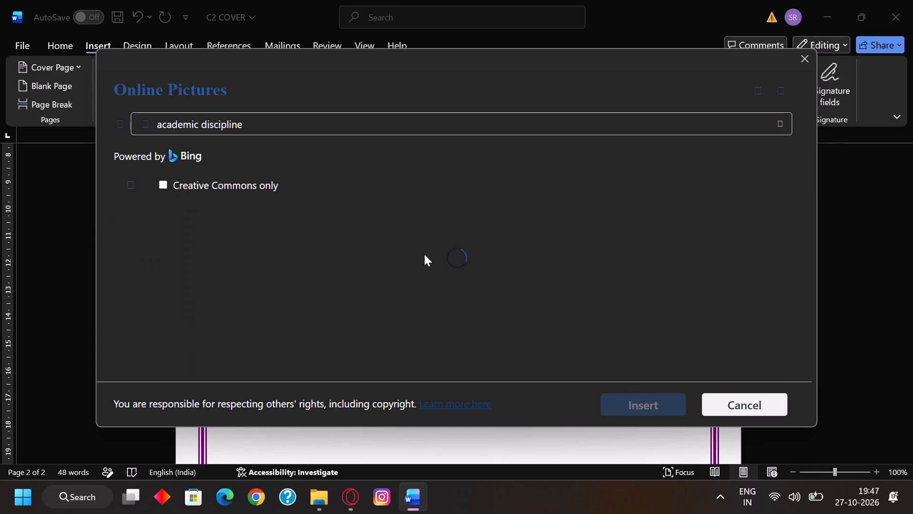
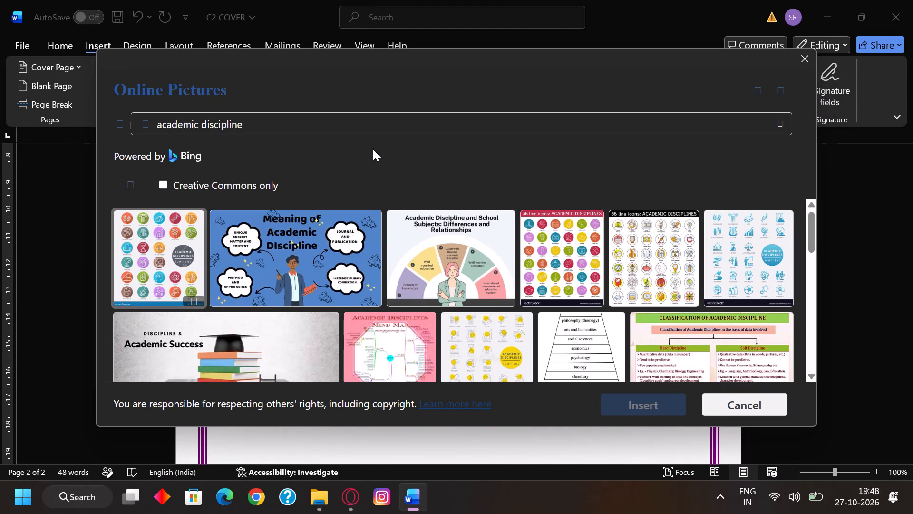
# Mark the "Academic Discipline and School Subjects" picture as a candidate and browse the remaining search results for a better fit.
pyautogui.click(467, 231)
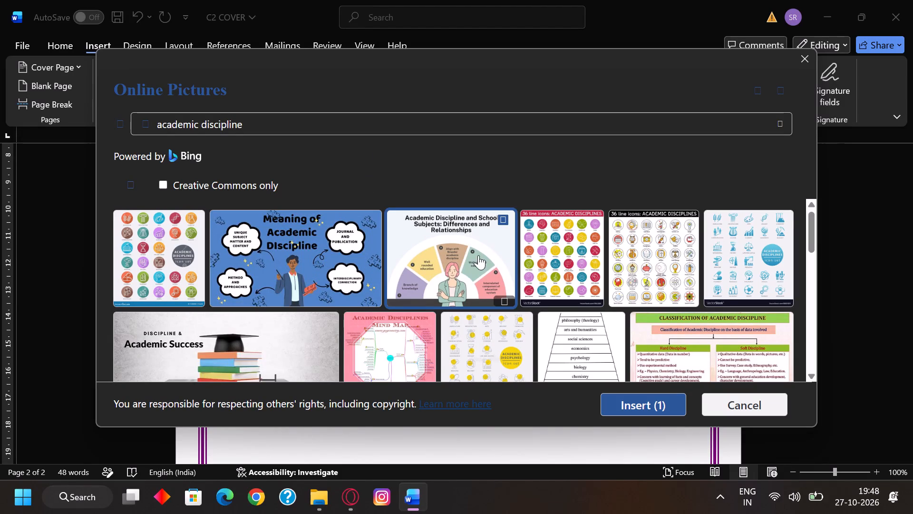
pyautogui.scroll(-1, 478, 255)
pyautogui.scroll(1, 478, 255)
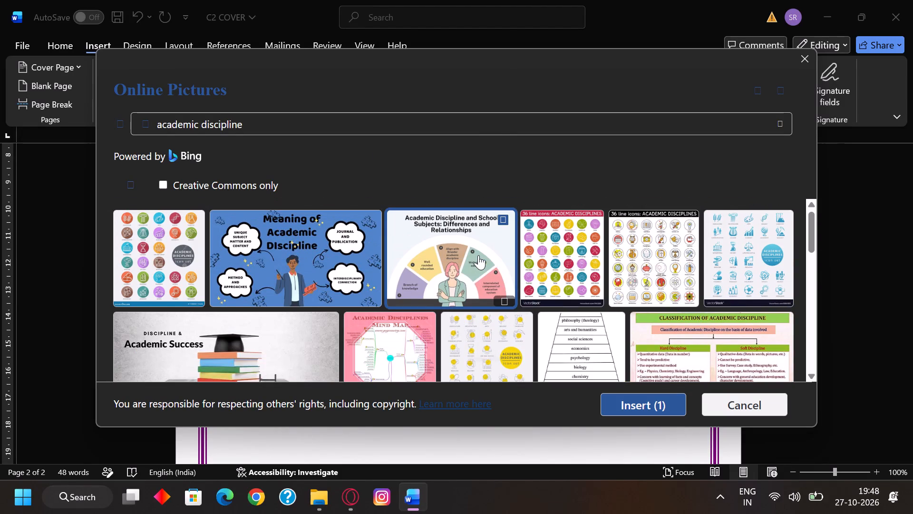
pyautogui.scroll(-1, 478, 255)
pyautogui.scroll(1, 478, 255)
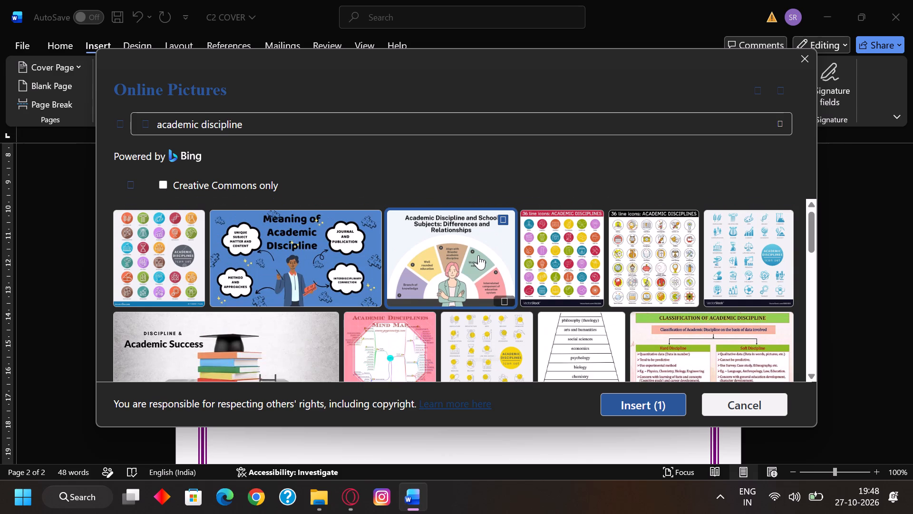
pyautogui.scroll(-3, 478, 255)
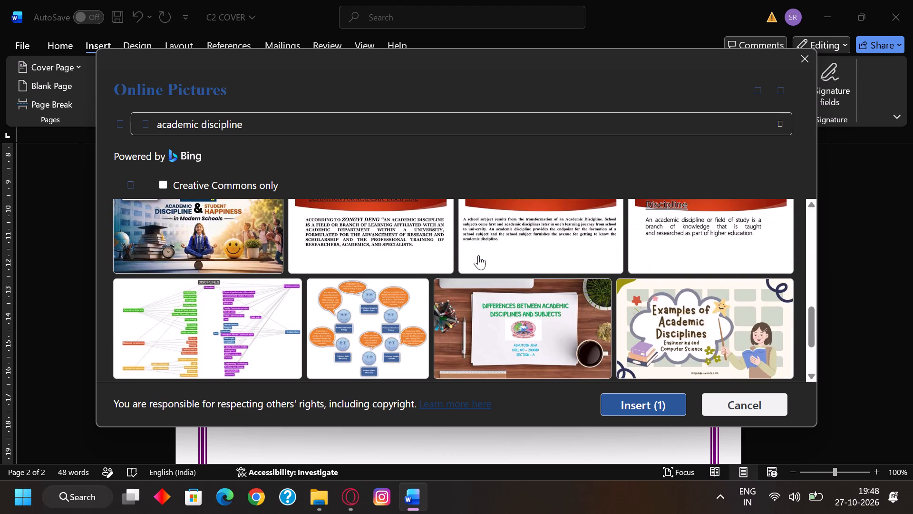
pyautogui.scroll(1, 478, 255)
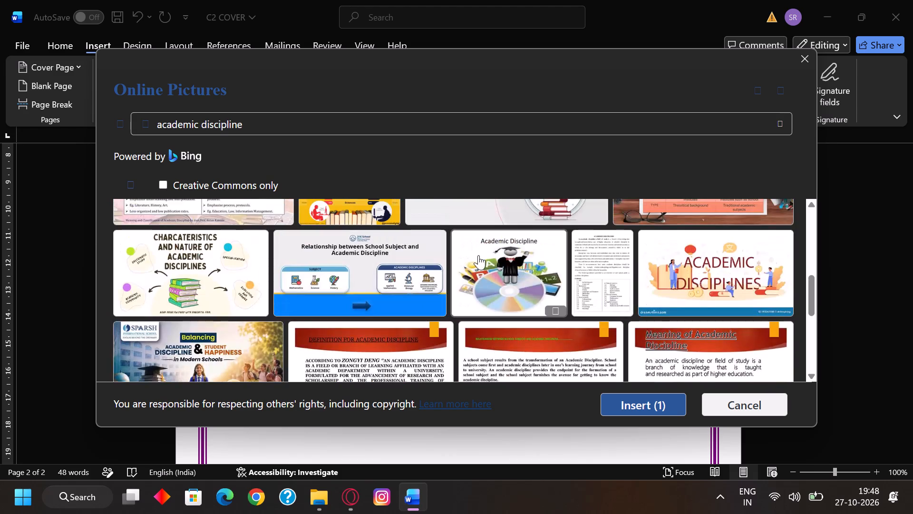
pyautogui.scroll(-1, 478, 255)
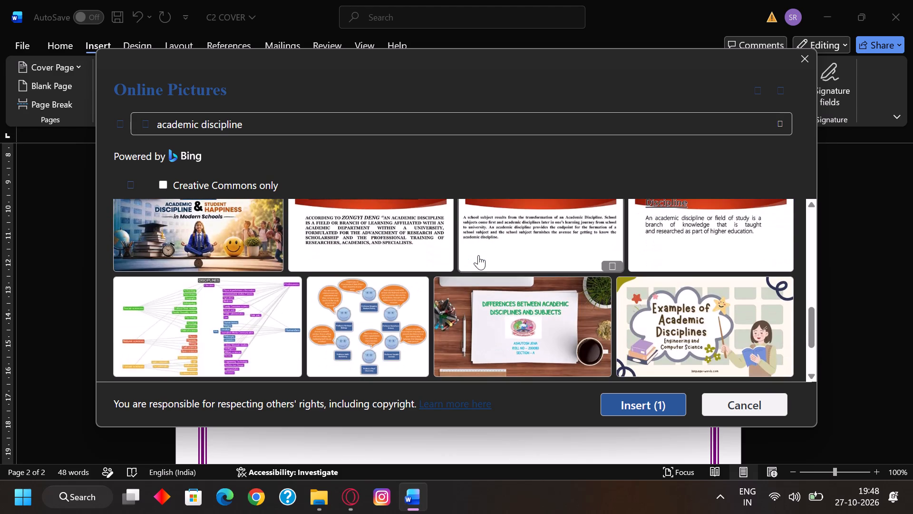
pyautogui.scroll(1, 478, 255)
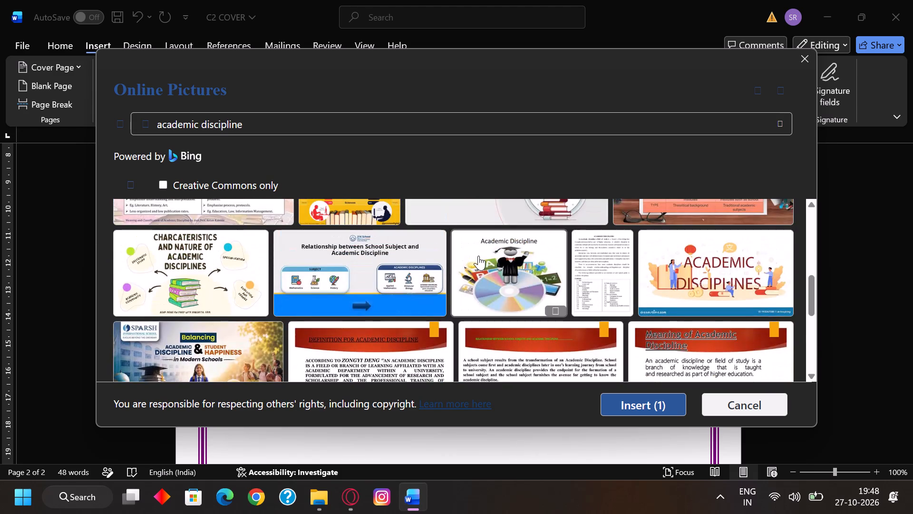
# Insert only the "Academic Disciplines" illustration with people and orange books, deselecting the graduate-on-disc and school subjects pictures.
pyautogui.click(498, 276)
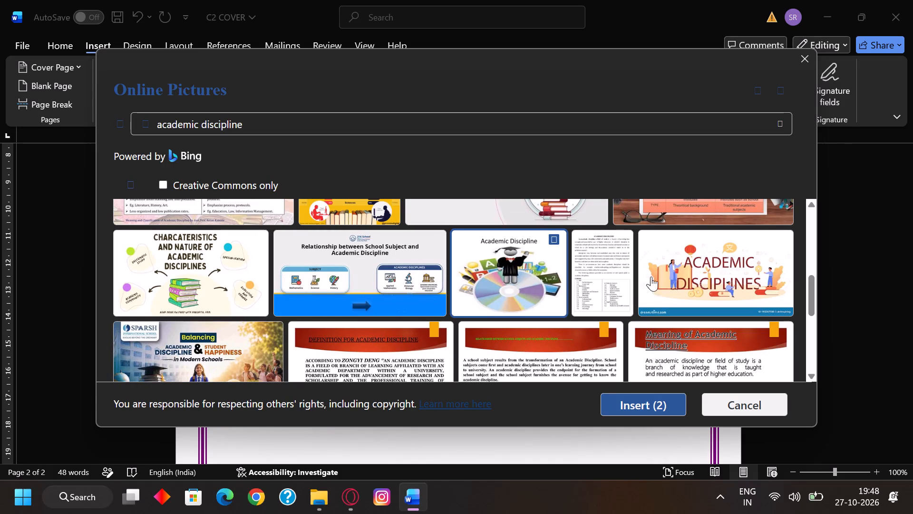
pyautogui.click(670, 254)
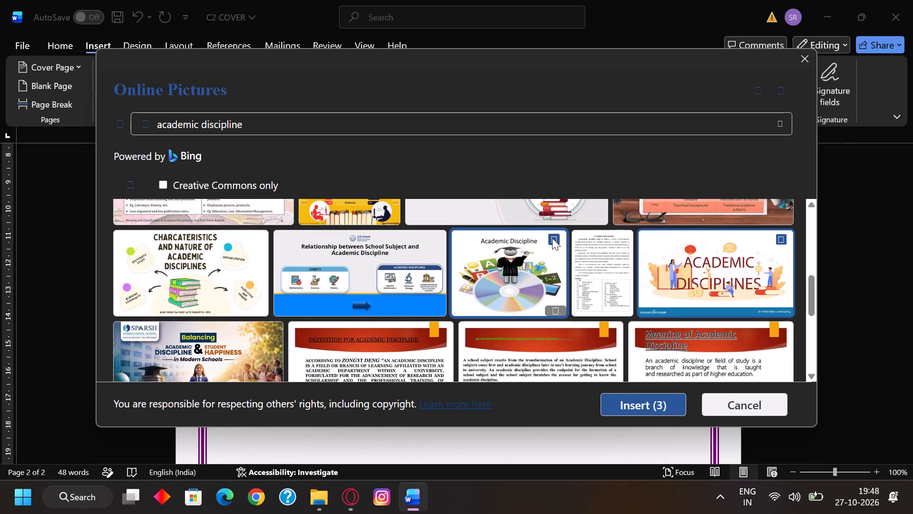
pyautogui.click(552, 238)
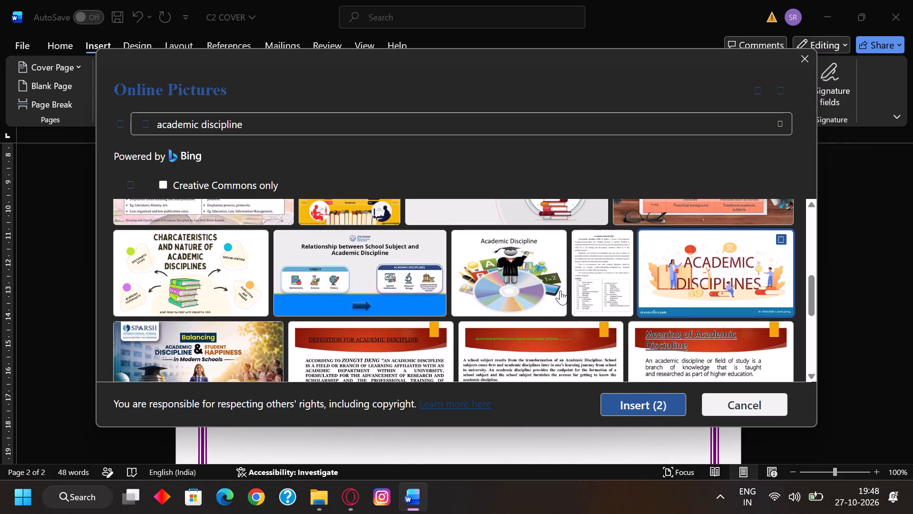
pyautogui.scroll(2, 560, 290)
pyautogui.scroll(-2, 560, 290)
pyautogui.scroll(3, 560, 290)
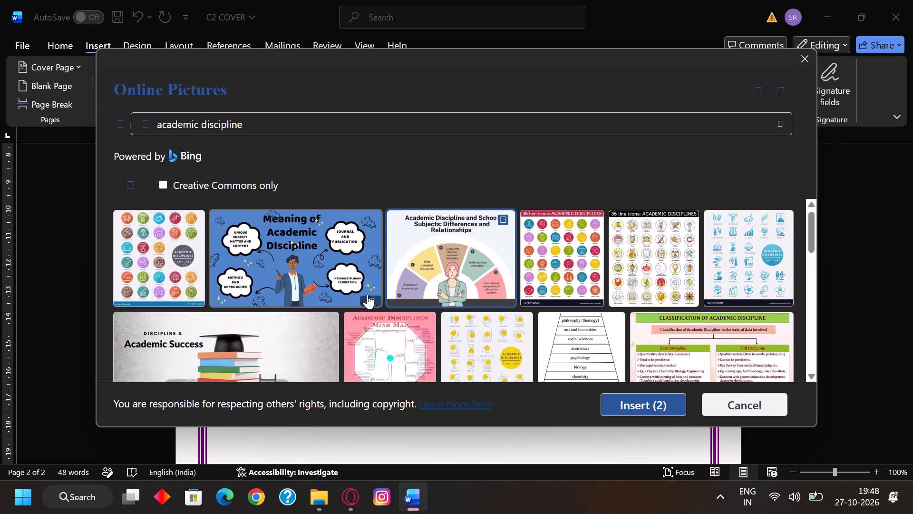
pyautogui.click(508, 217)
pyautogui.scroll(-2, 579, 323)
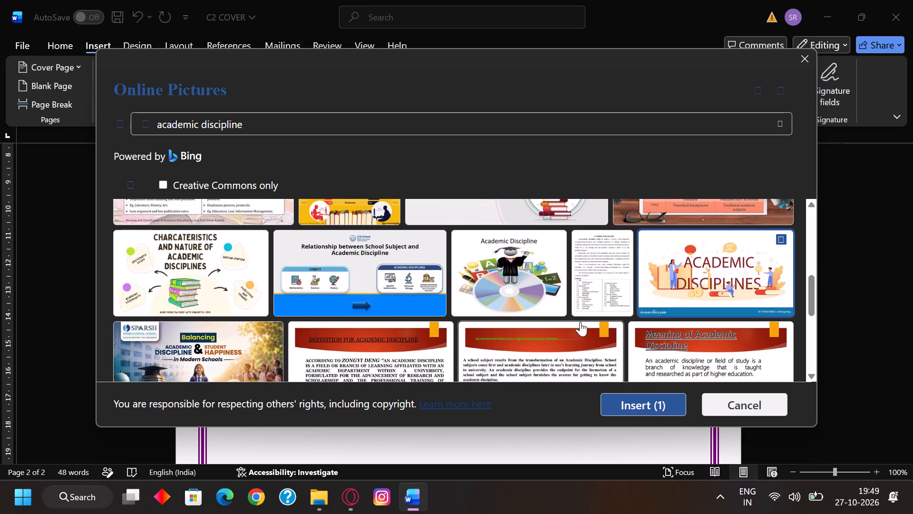
pyautogui.scroll(-1, 581, 321)
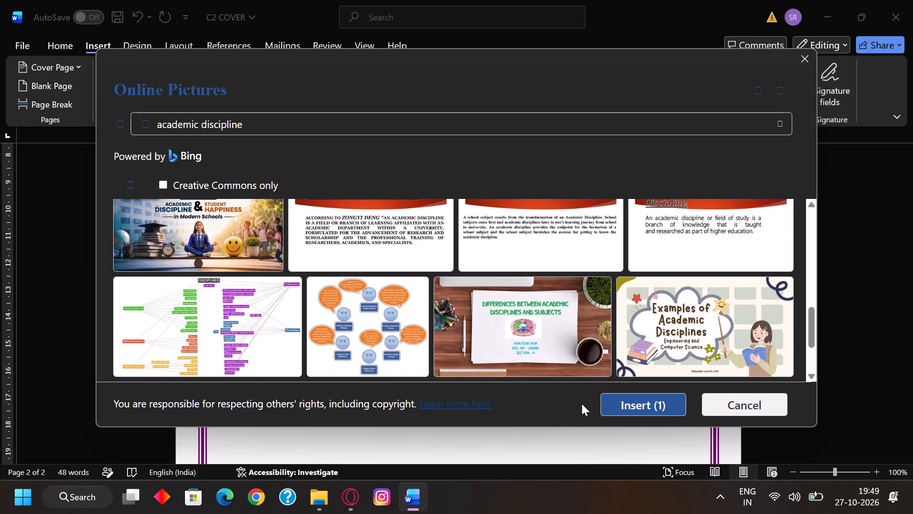
pyautogui.click(611, 399)
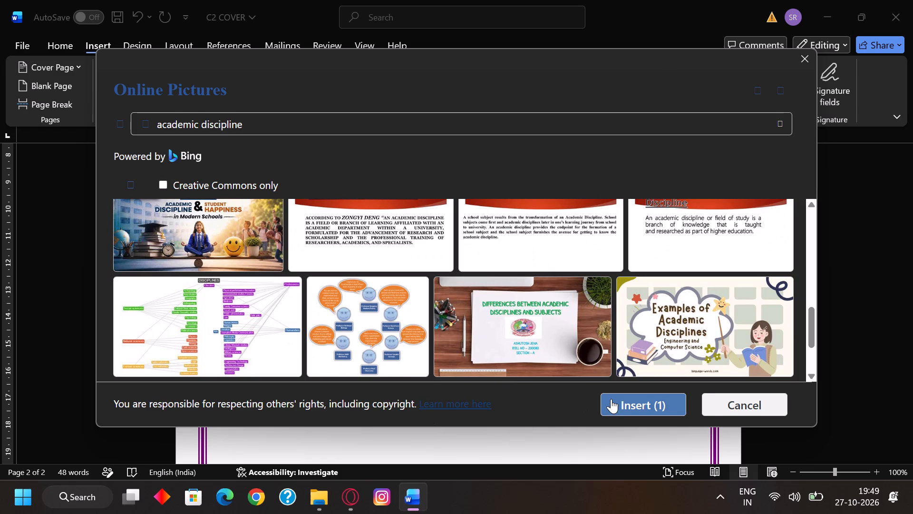
pyautogui.click(612, 399)
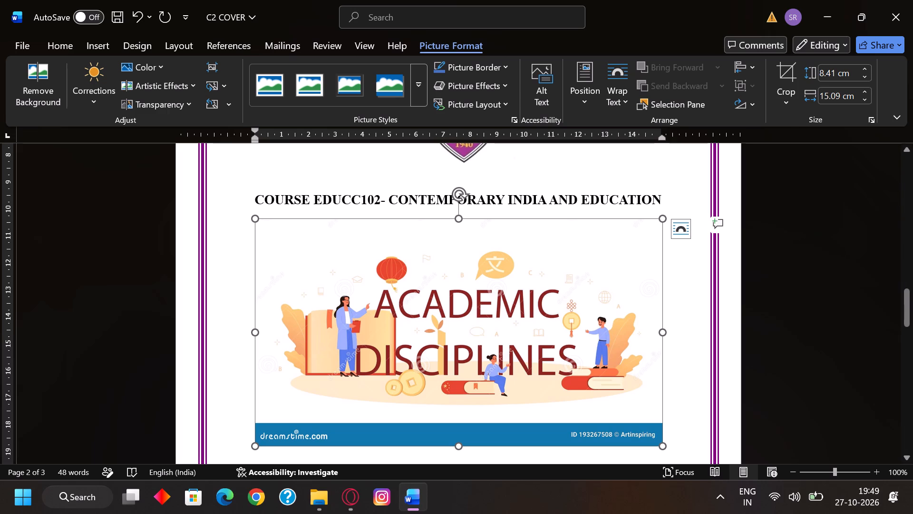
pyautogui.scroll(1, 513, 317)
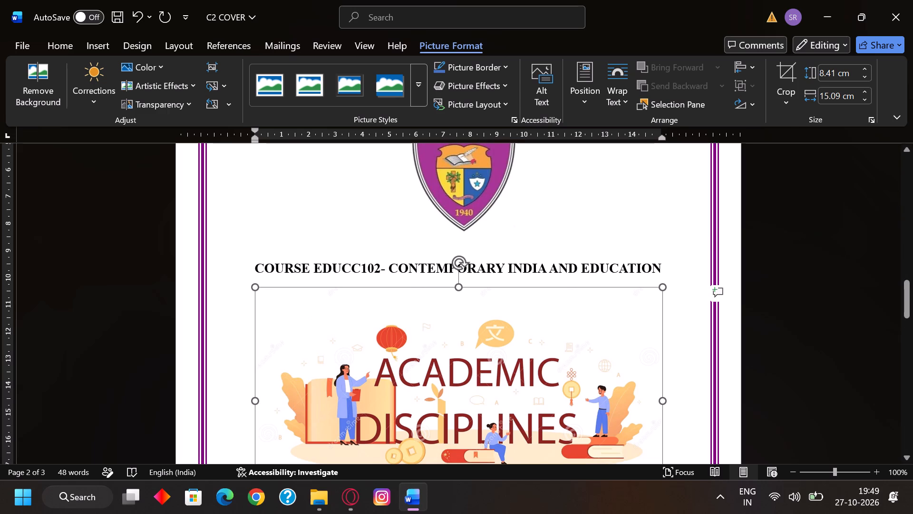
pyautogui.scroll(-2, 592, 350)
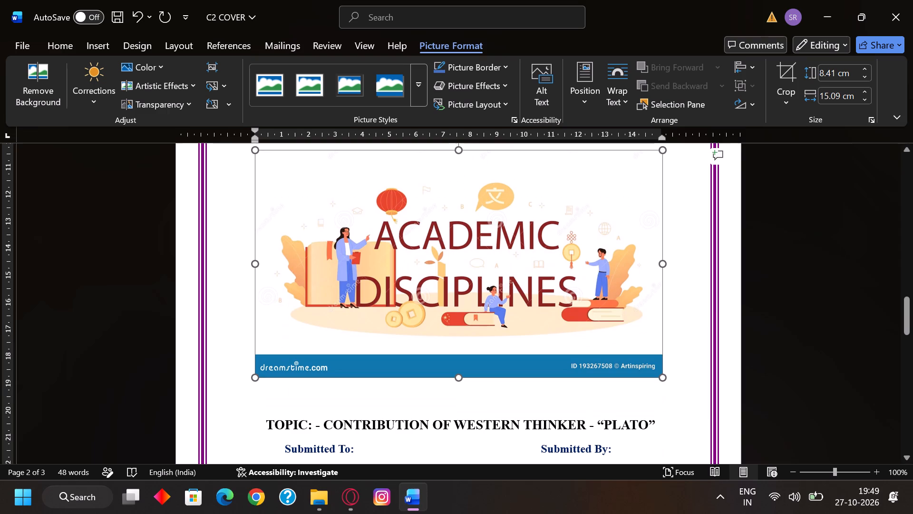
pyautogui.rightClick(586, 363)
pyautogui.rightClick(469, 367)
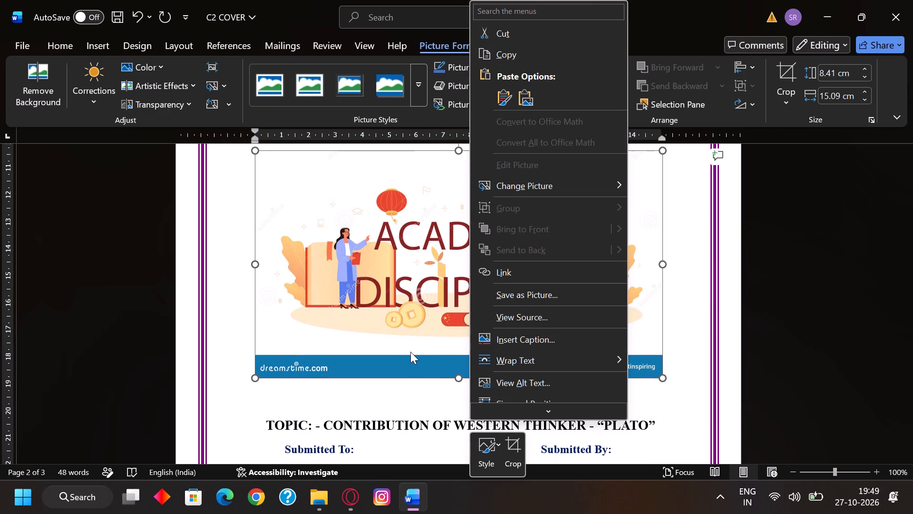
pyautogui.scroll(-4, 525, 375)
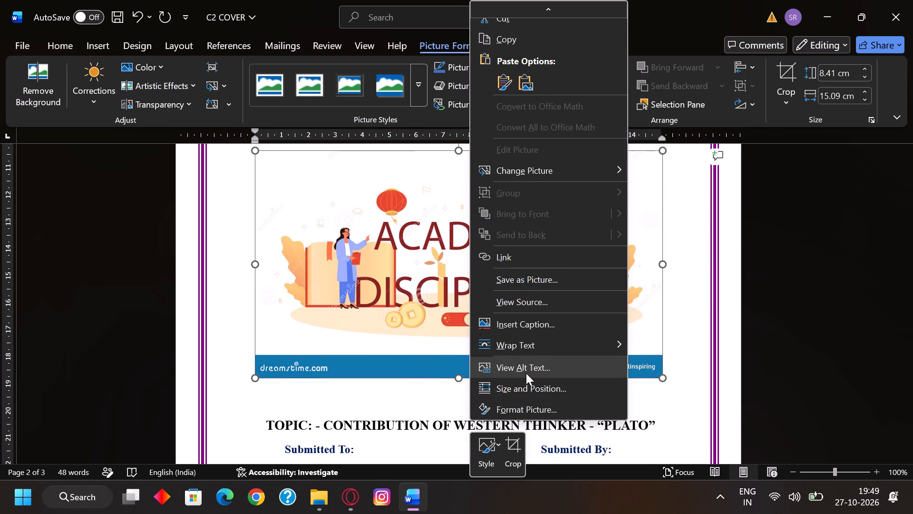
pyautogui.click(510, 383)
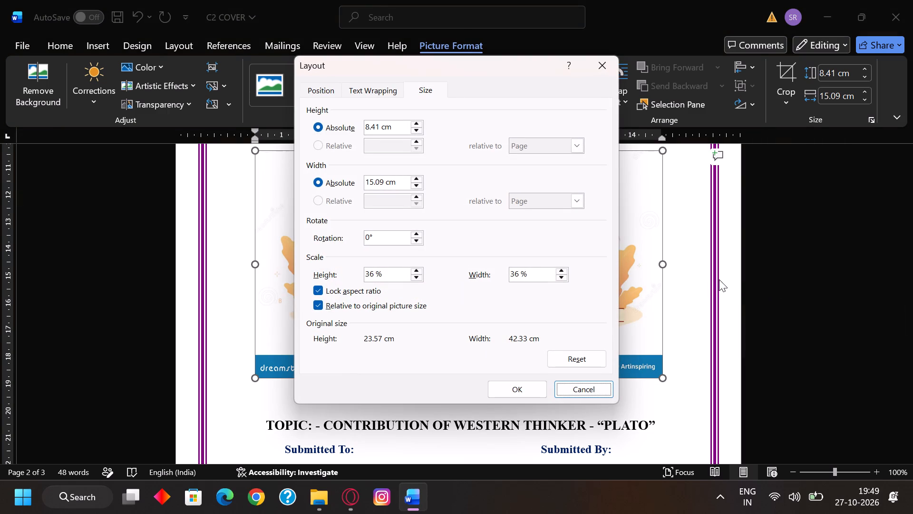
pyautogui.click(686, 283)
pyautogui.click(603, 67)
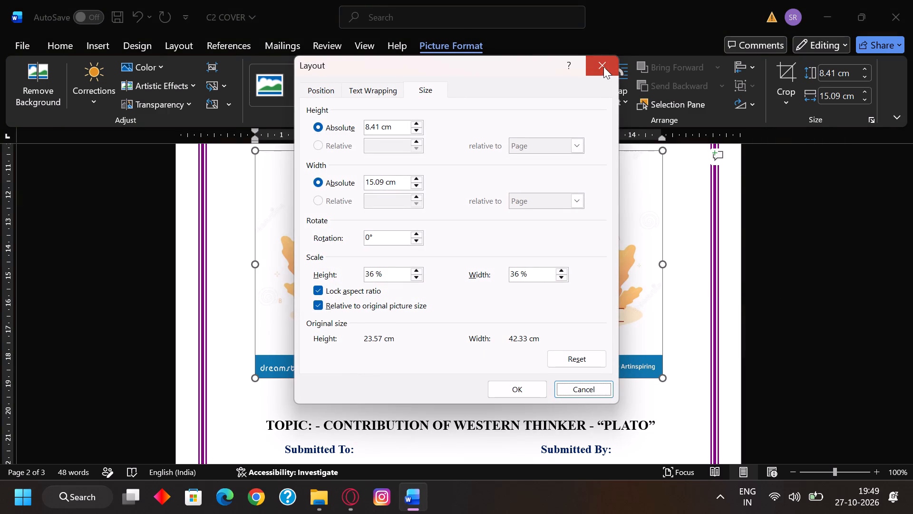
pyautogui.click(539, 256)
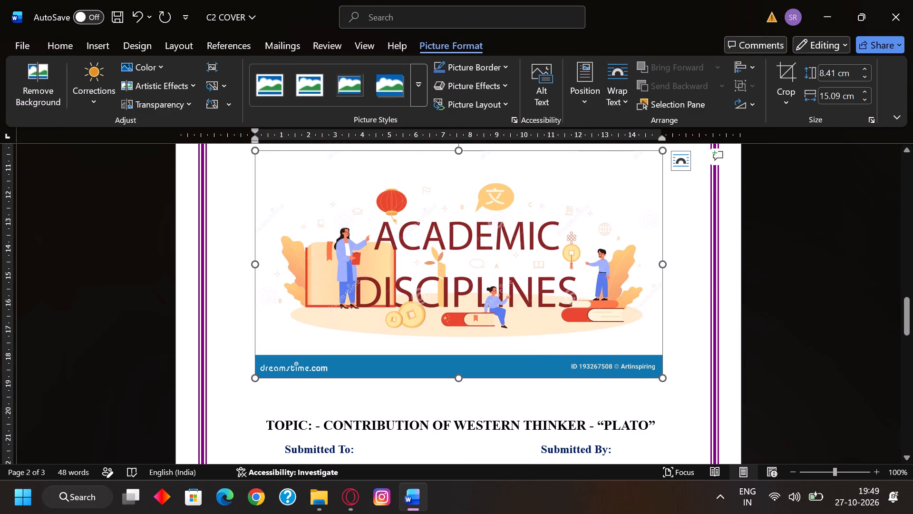
# Stretch the inserted academic disciplines picture vertically to about 9.08 cm tall, keeping its width.
pyautogui.moveTo(460, 377); pyautogui.dragTo(466, 349)
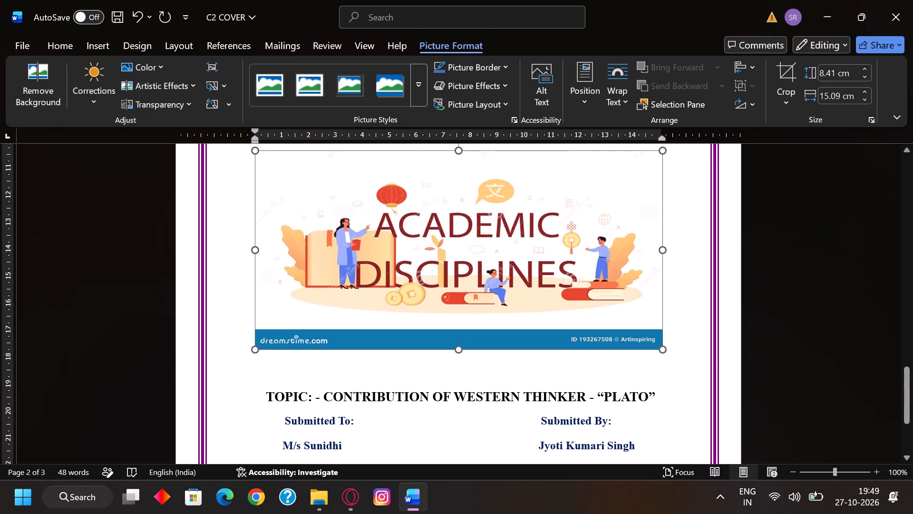
pyautogui.moveTo(466, 349); pyautogui.dragTo(462, 396)
pyautogui.click(475, 347)
pyautogui.click(477, 376)
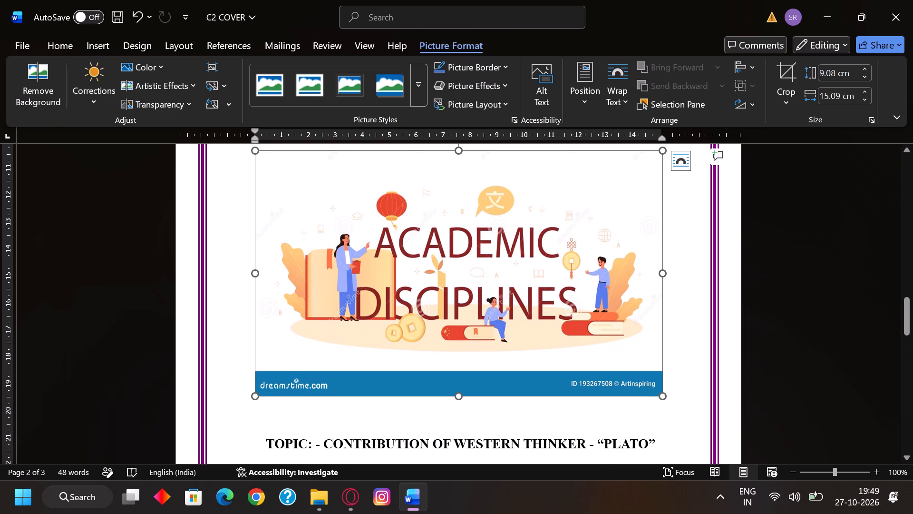
pyautogui.click(480, 386)
pyautogui.click(484, 378)
pyautogui.click(546, 380)
pyautogui.click(587, 380)
pyautogui.click(294, 382)
# Shorten the academic disciplines picture slightly from its bottom edge.
pyautogui.scroll(-1, 404, 299)
pyautogui.scroll(3, 404, 299)
pyautogui.scroll(-3, 404, 299)
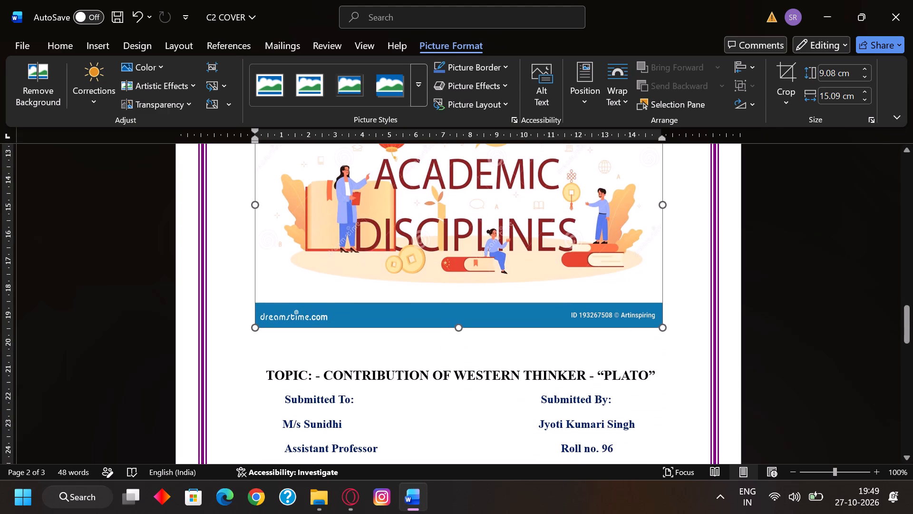
pyautogui.moveTo(458, 328); pyautogui.dragTo(461, 326)
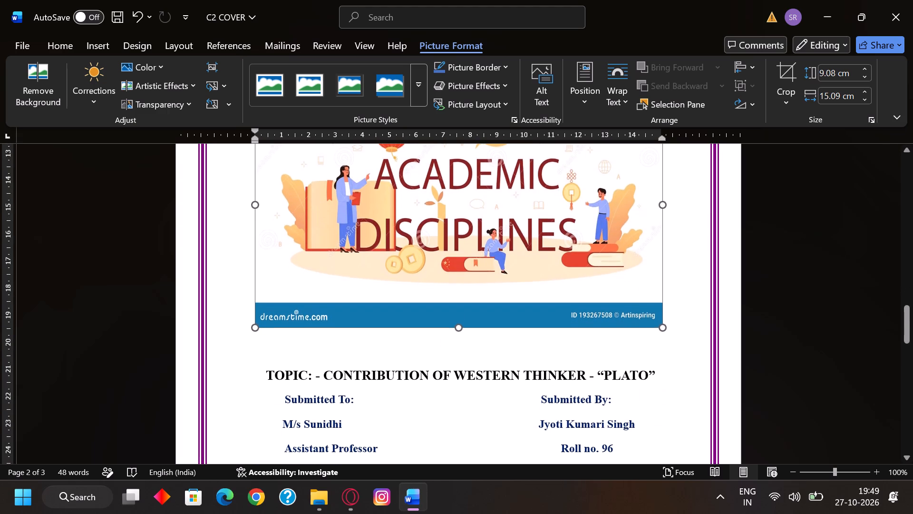
pyautogui.moveTo(461, 326); pyautogui.dragTo(461, 322)
pyautogui.doubleClick(461, 319)
# Remove the empty line between the academic disciplines picture and the topic heading about Plato.
pyautogui.click(309, 416)
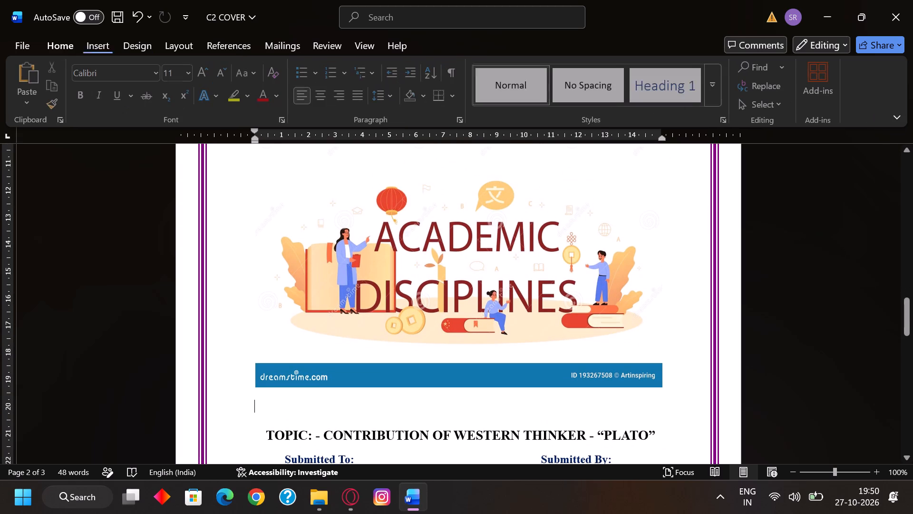
pyautogui.press('BackSpace')
pyautogui.press('BackSpace')
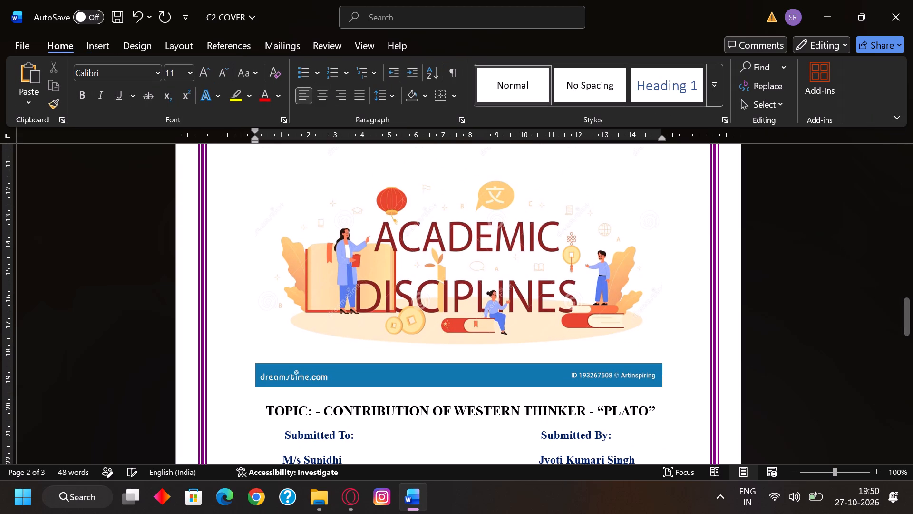
# Replace the course code and title after "COURSE" on the second cover page with ": EDUCC105".
pyautogui.scroll(3, 395, 240)
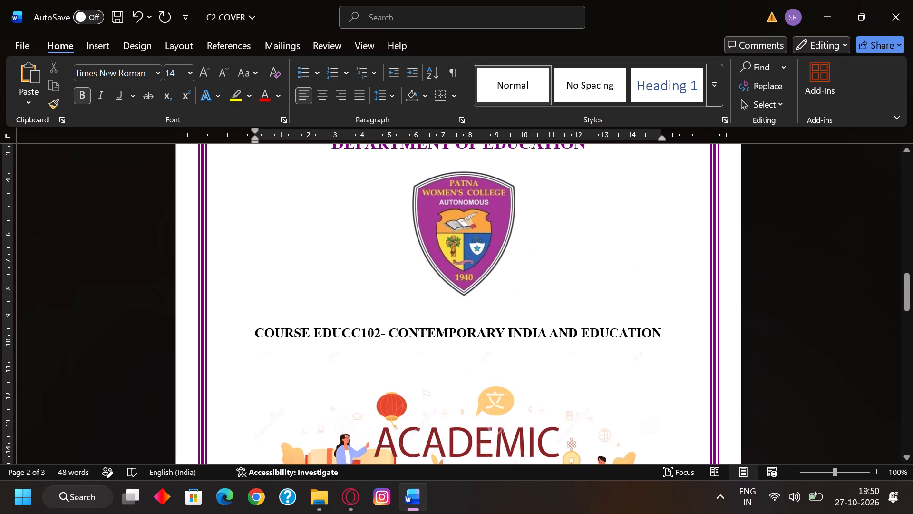
pyautogui.moveTo(370, 331); pyautogui.dragTo(595, 331)
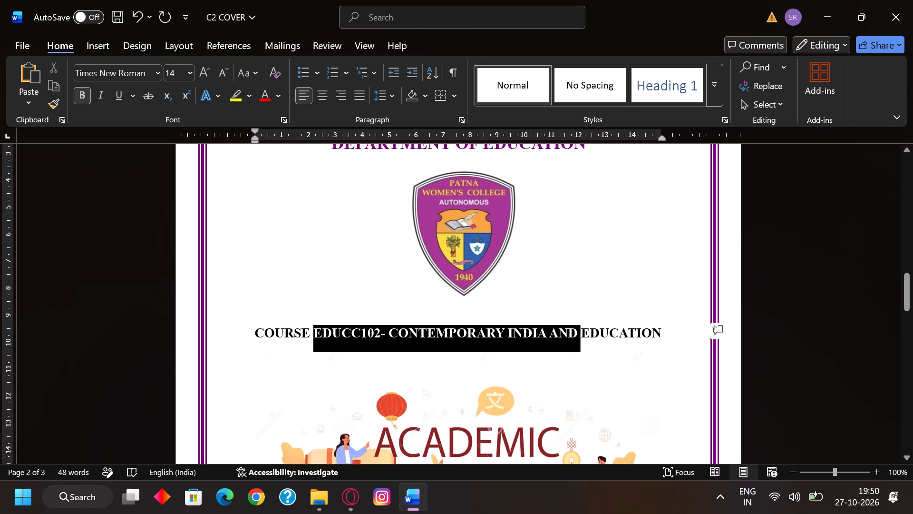
pyautogui.moveTo(595, 331); pyautogui.dragTo(629, 331)
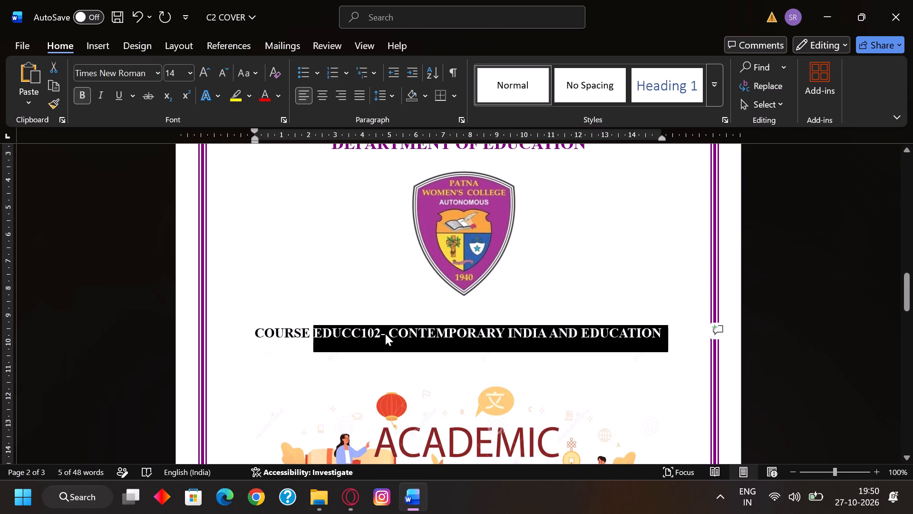
pyautogui.press('Delete')
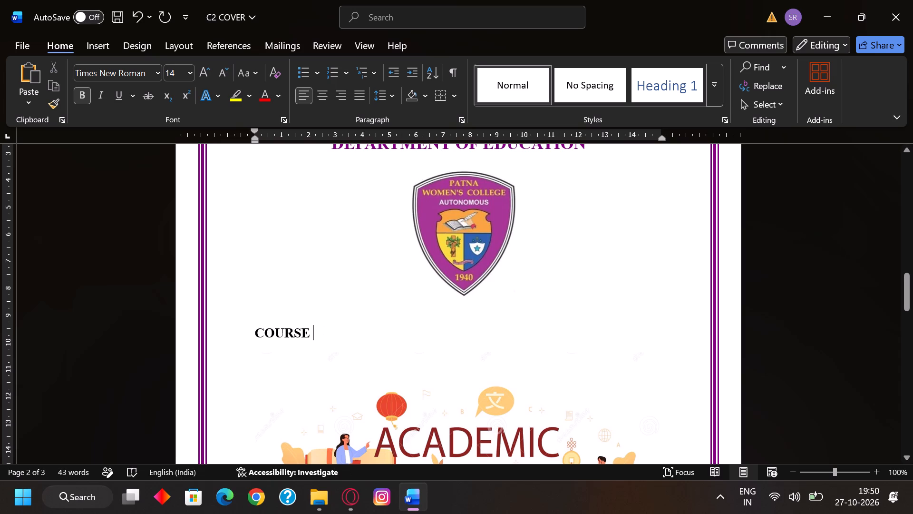
pyautogui.hotkey('shift', ':')
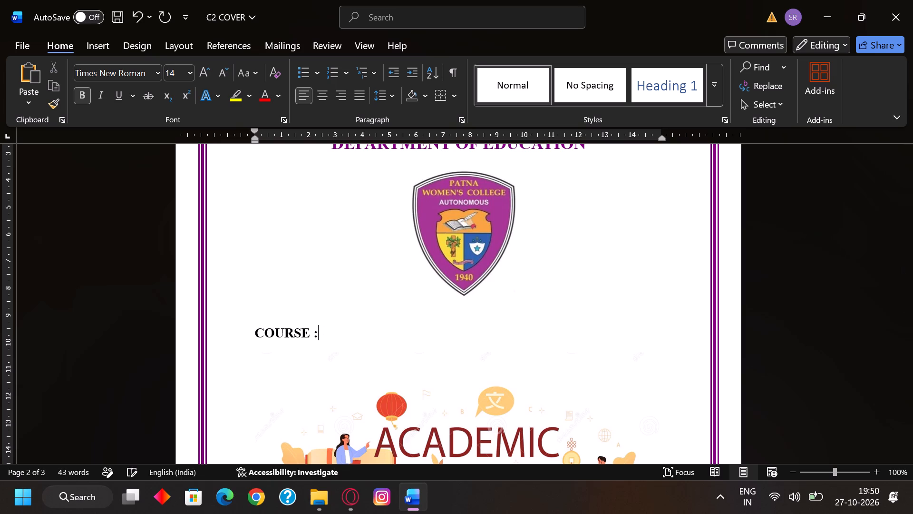
pyautogui.press('space')
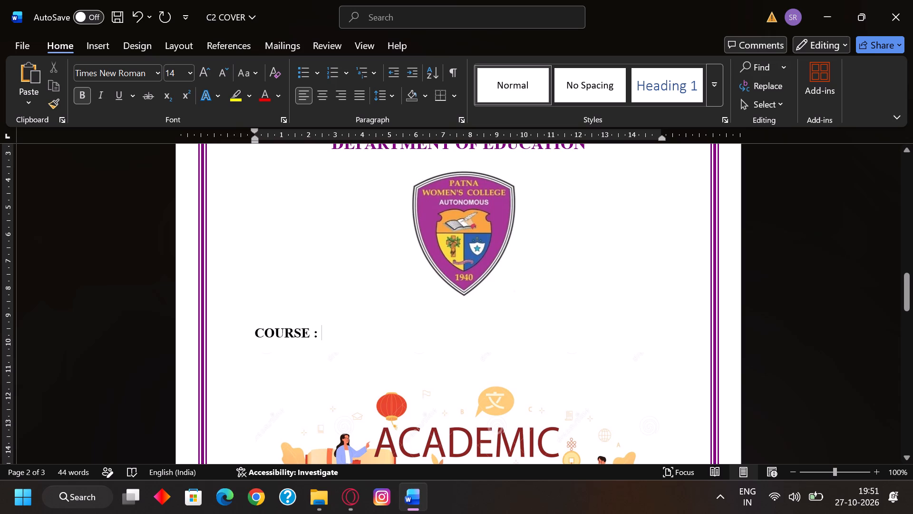
pyautogui.write('EDUCC')
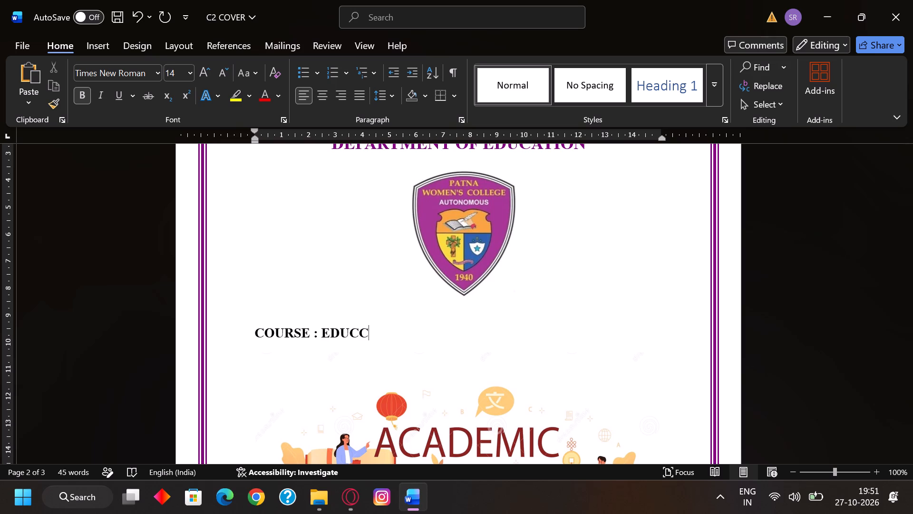
pyautogui.write('10')
pyautogui.press('5')
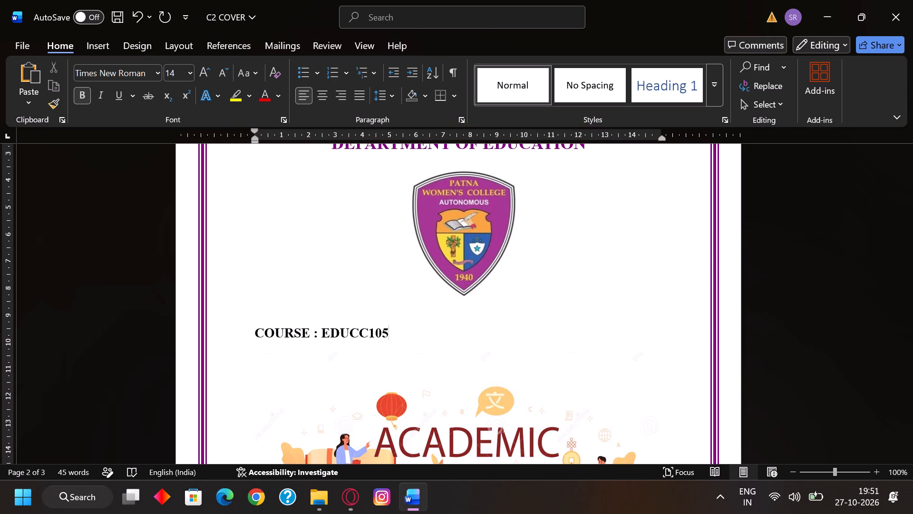
# Remove the colon before the course code so the line reads "COURSE EDUCC105".
pyautogui.moveTo(319, 331); pyautogui.dragTo(328, 336)
pyautogui.press('BackSpace')
pyautogui.press('BackSpace')
pyautogui.press('BackSpace')
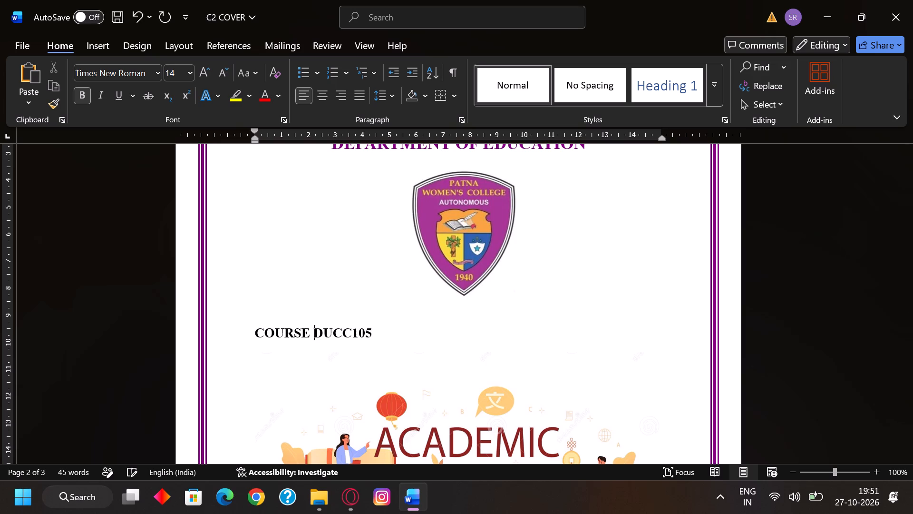
pyautogui.press('e')
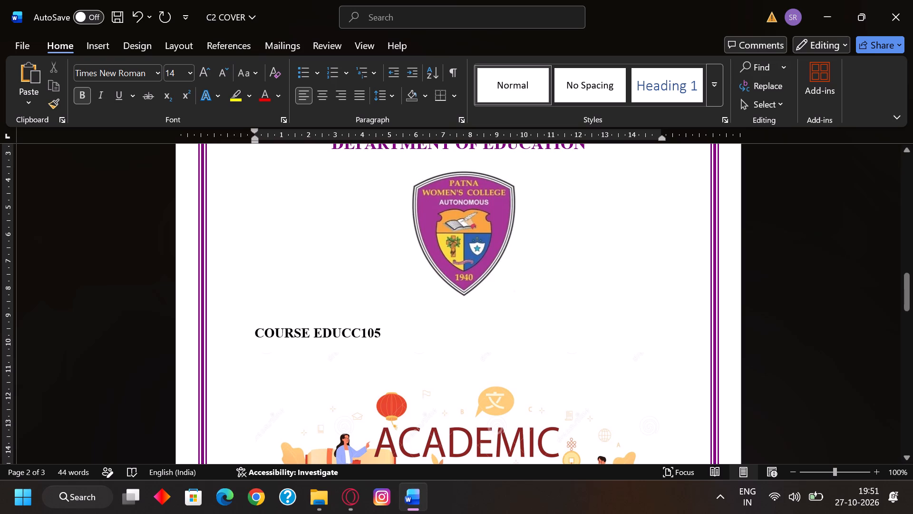
# Add ": UNDERSTANDING DISCIPLINES AND SUBJECTS" after the course code EDUCC105.
pyautogui.click(389, 335)
pyautogui.hotkey('shift', ':')
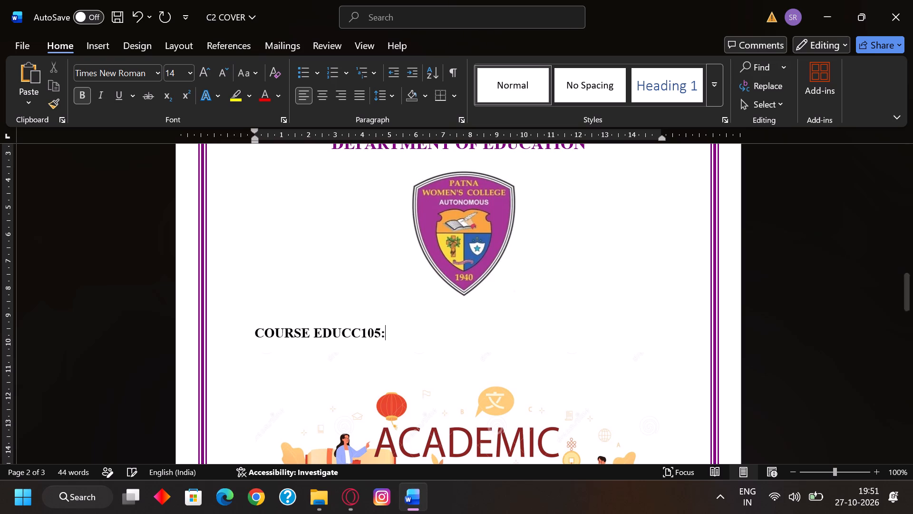
pyautogui.press('space')
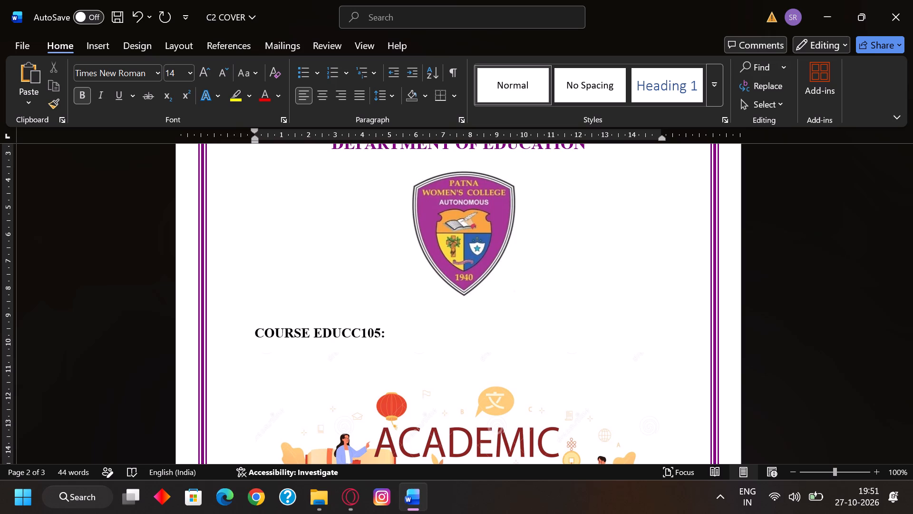
pyautogui.write('UNDERSTAND')
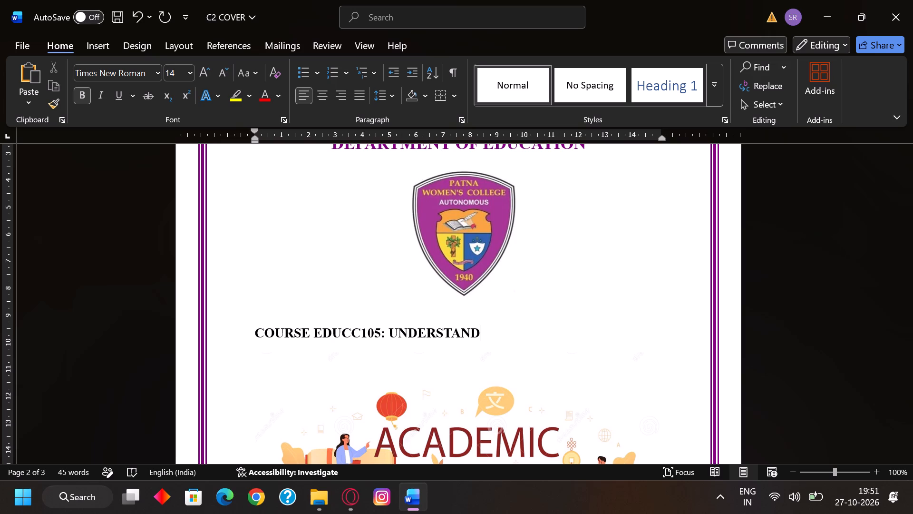
pyautogui.write('ING')
pyautogui.press('space')
pyautogui.write('DISCI')
pyautogui.write('PLINES')
pyautogui.press('space')
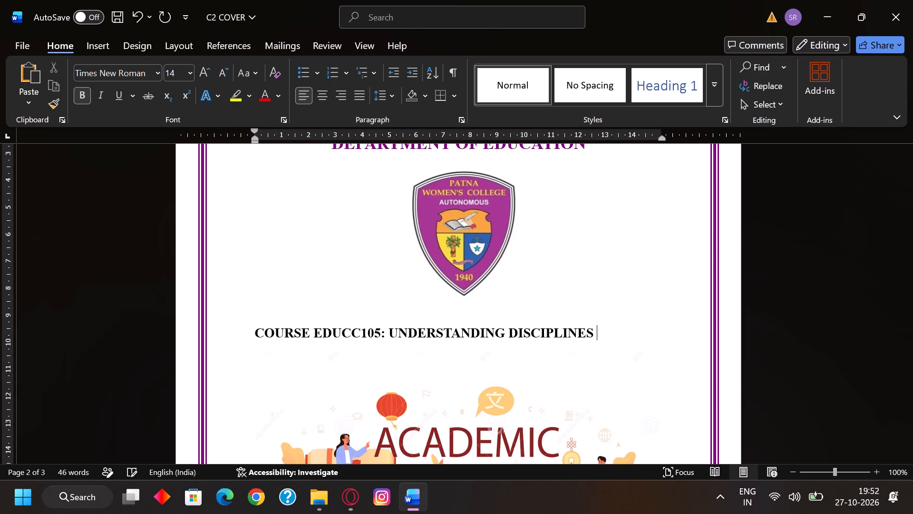
pyautogui.write('AND SUBJECTS')
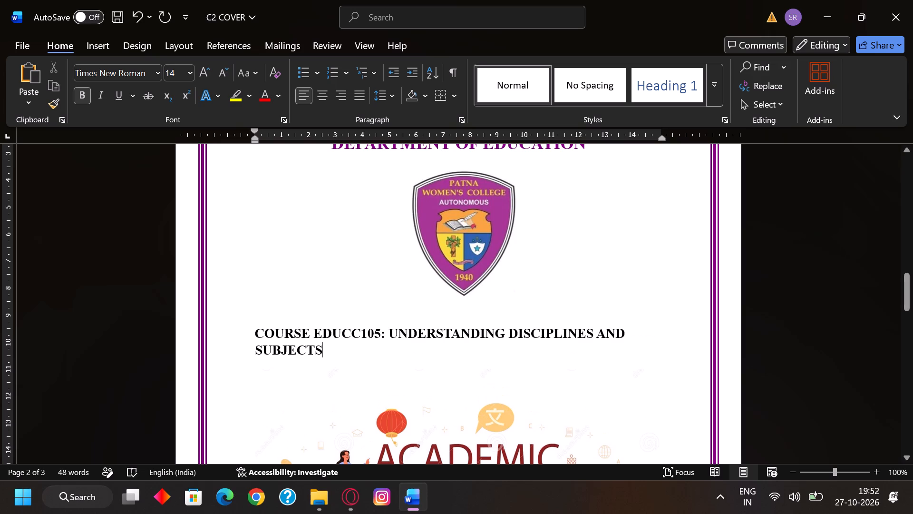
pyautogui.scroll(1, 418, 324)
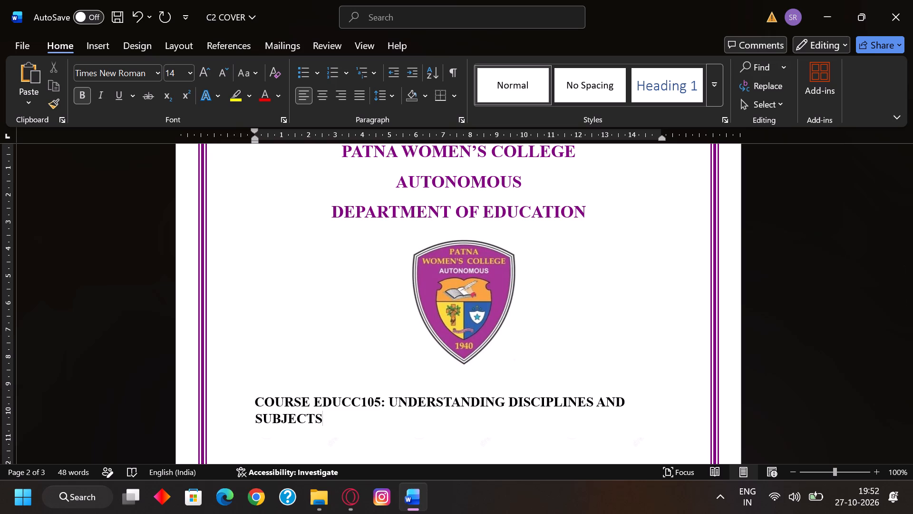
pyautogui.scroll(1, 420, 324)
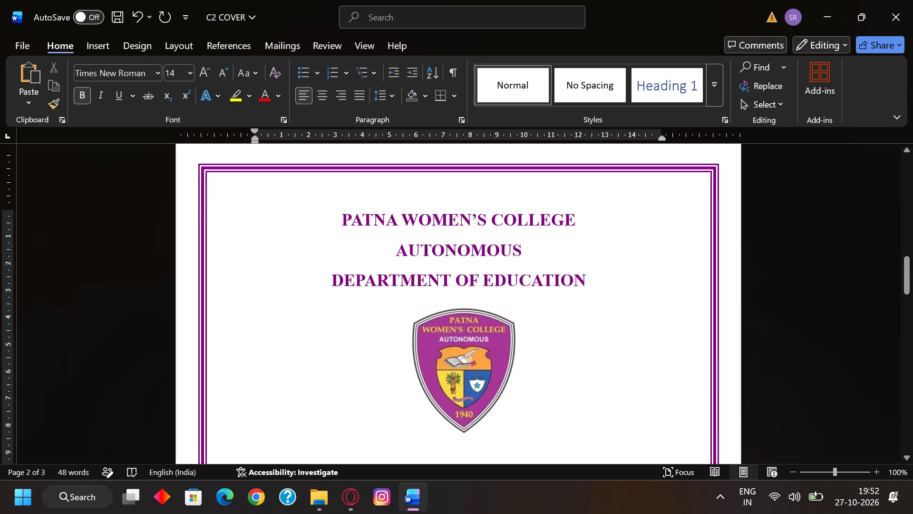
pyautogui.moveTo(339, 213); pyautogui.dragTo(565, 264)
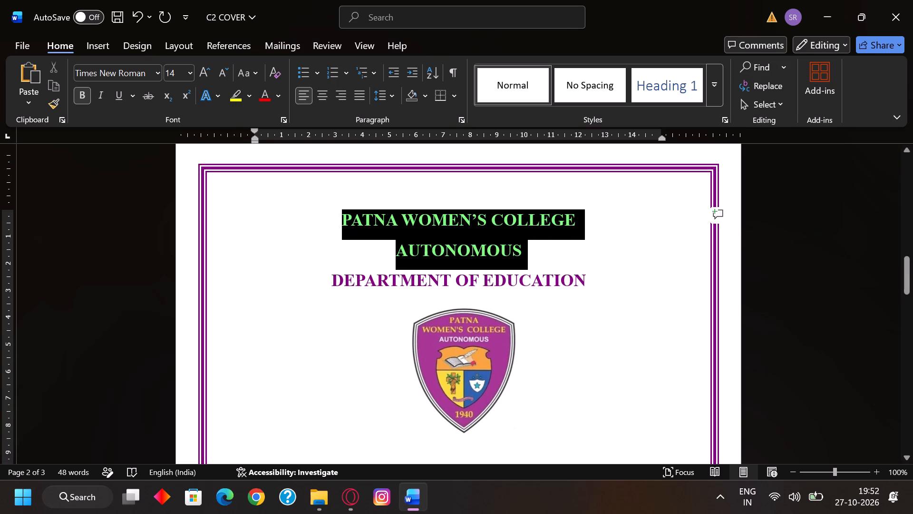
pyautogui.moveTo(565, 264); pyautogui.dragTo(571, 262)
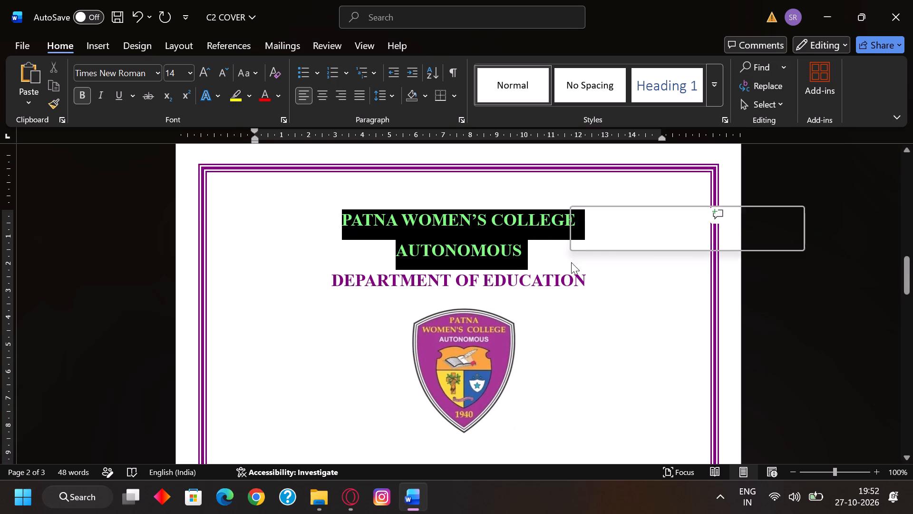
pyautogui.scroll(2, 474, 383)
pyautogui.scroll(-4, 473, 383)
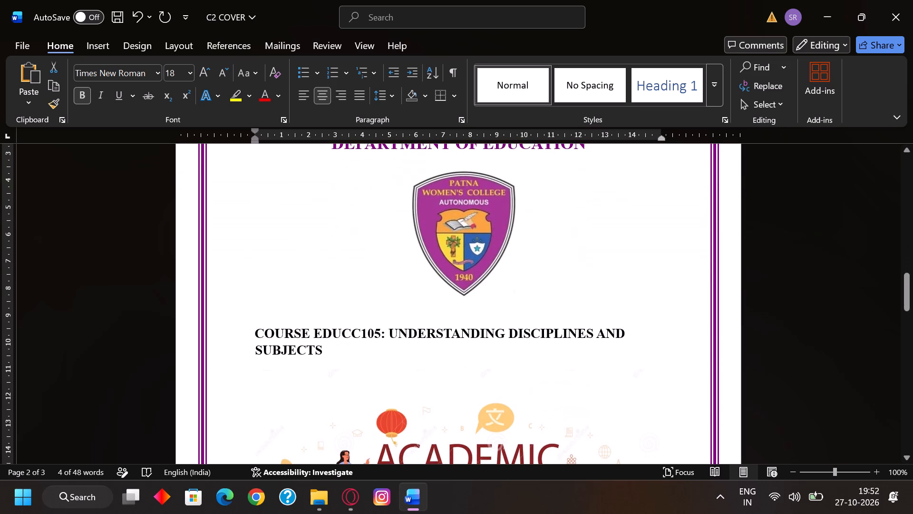
# Enlarge the whole EDUCC105 course line to 18 pt and centre it.
pyautogui.moveTo(255, 331); pyautogui.dragTo(486, 331)
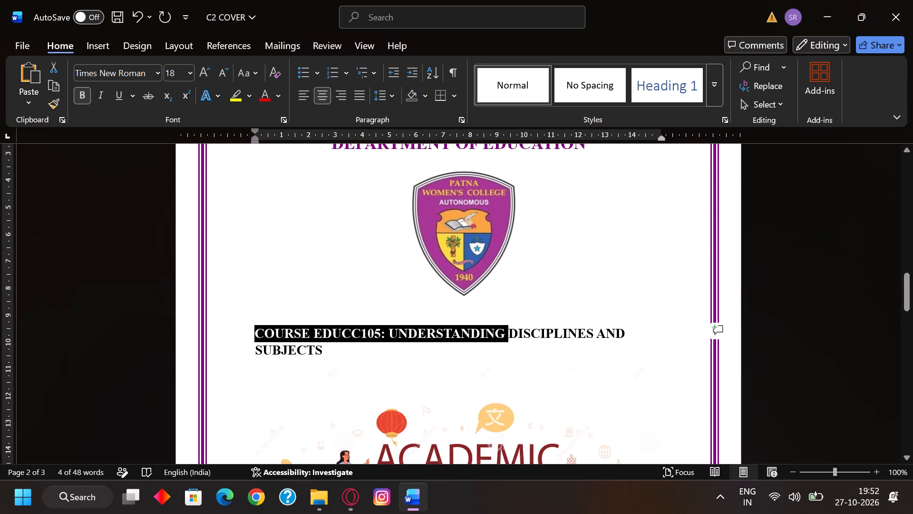
pyautogui.moveTo(486, 331); pyautogui.dragTo(622, 346)
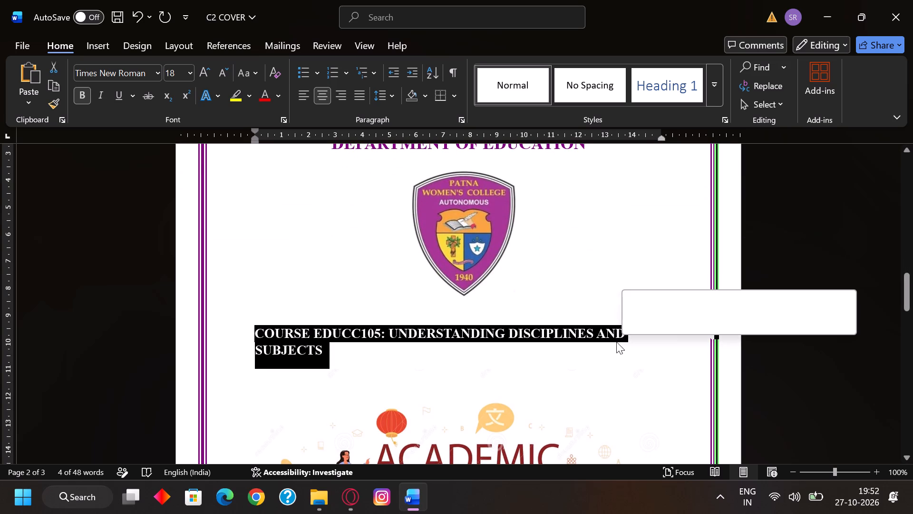
pyautogui.click(204, 76)
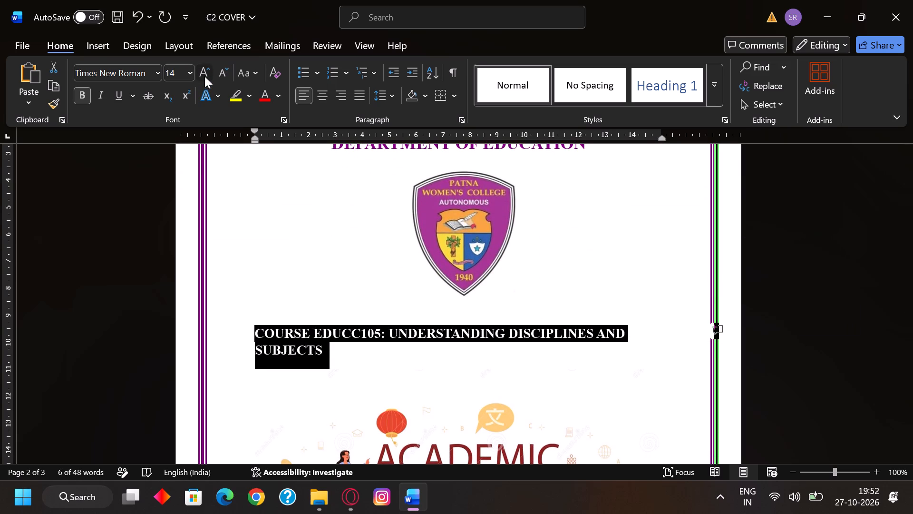
pyautogui.click(204, 76)
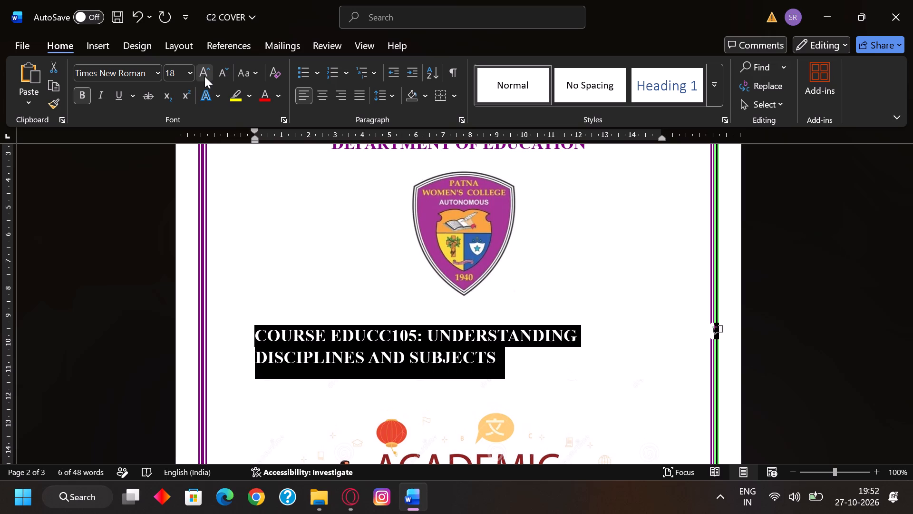
pyautogui.click(328, 96)
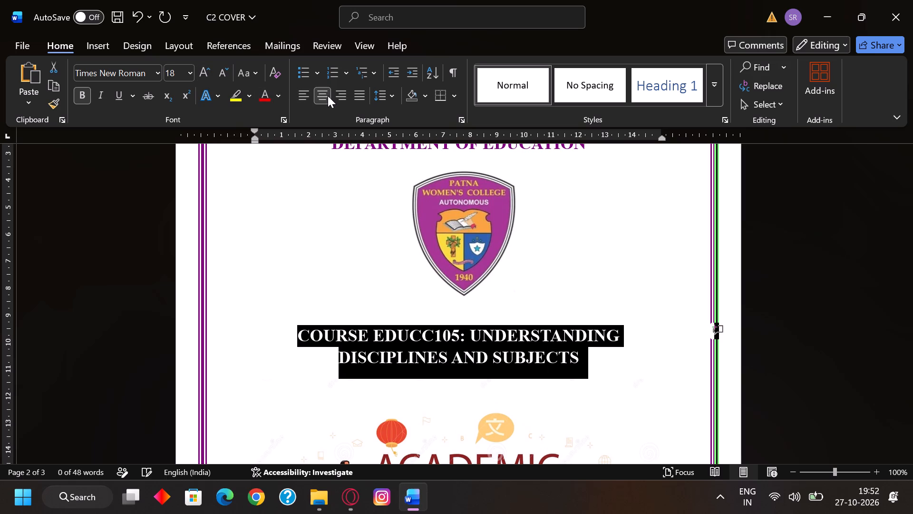
# Enlarge the three purple heading lines, from "PATNA WOMEN'S COLLEGE" to "DEPARTMENT OF EDUCATION", to 20 pt.
pyautogui.scroll(2, 365, 227)
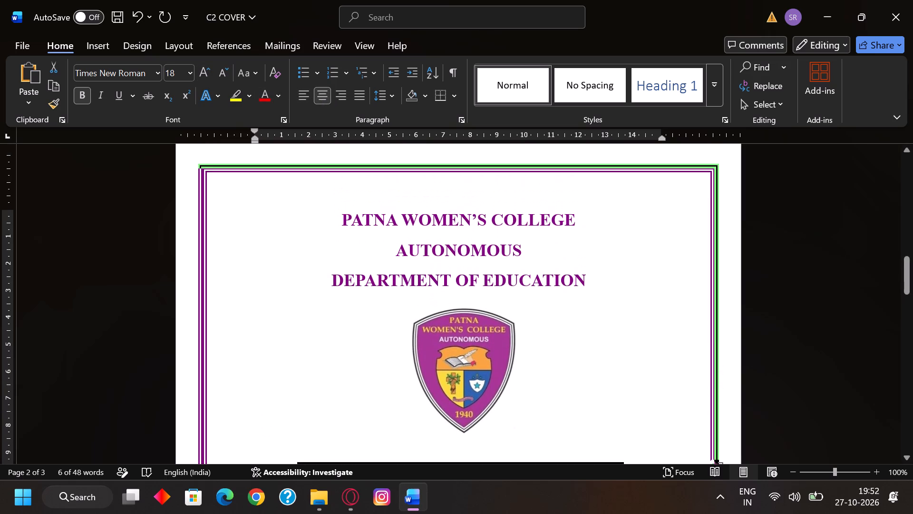
pyautogui.moveTo(342, 219); pyautogui.dragTo(538, 258)
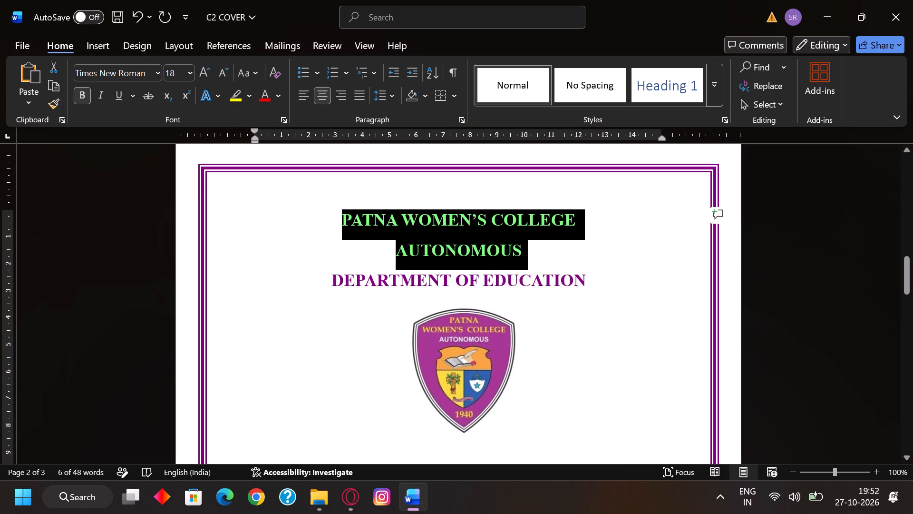
pyautogui.moveTo(538, 258); pyautogui.dragTo(585, 274)
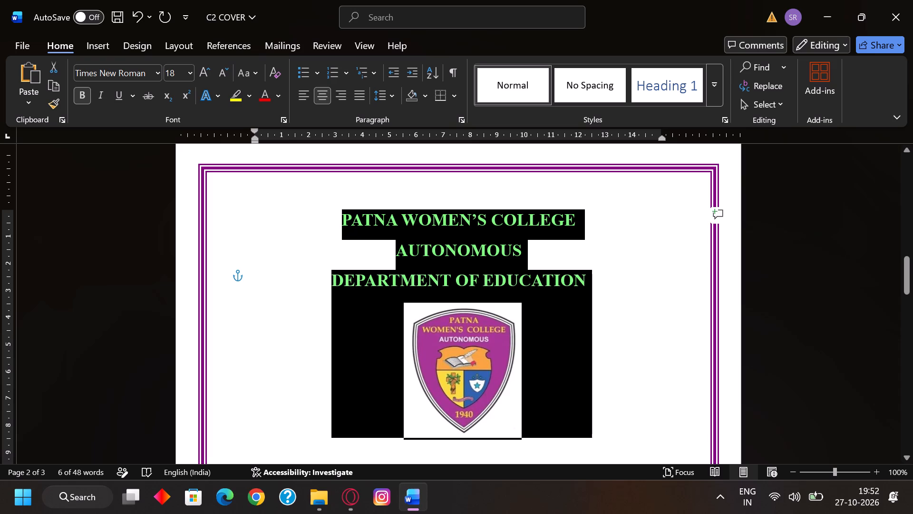
pyautogui.moveTo(585, 274); pyautogui.dragTo(593, 272)
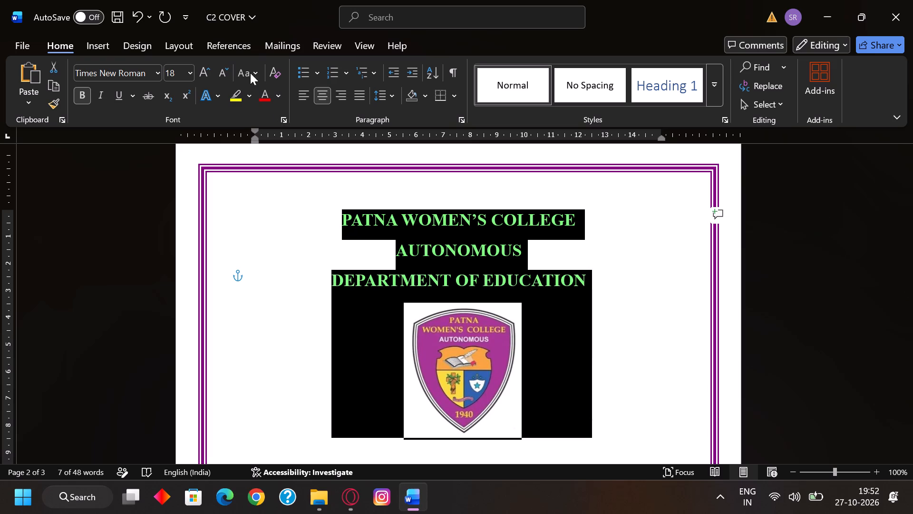
pyautogui.click(211, 69)
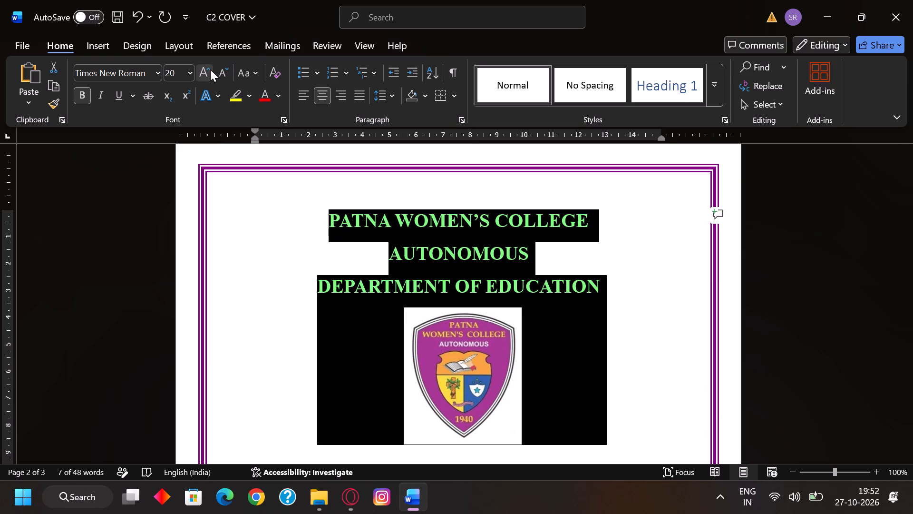
pyautogui.click(278, 229)
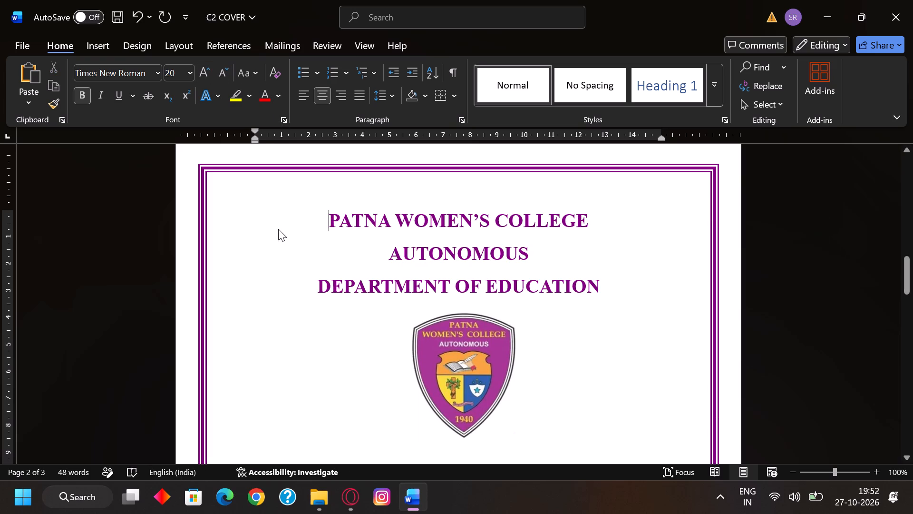
# Delete the old topic title from "CONTRIBUTION" through "PLATO" after "TOPIC: -" on the second cover page.
pyautogui.scroll(-6, 280, 228)
pyautogui.scroll(-2, 316, 260)
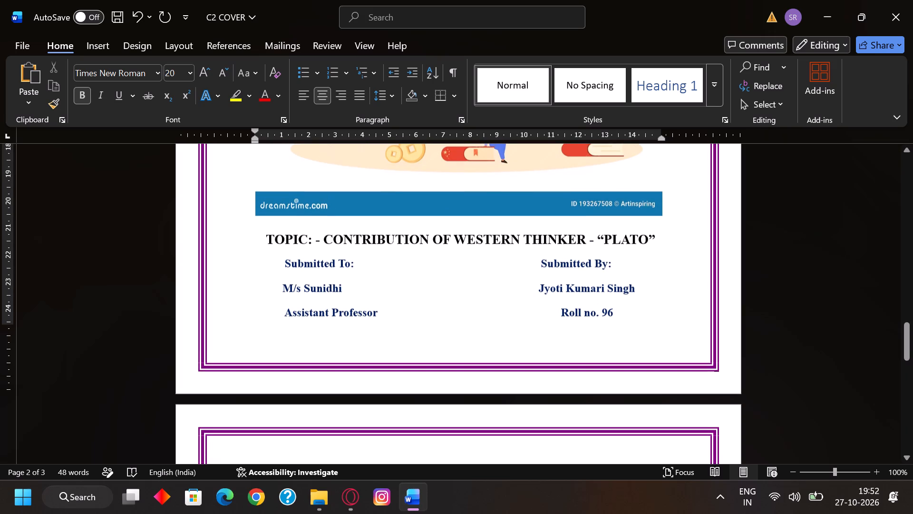
pyautogui.moveTo(323, 238); pyautogui.dragTo(622, 237)
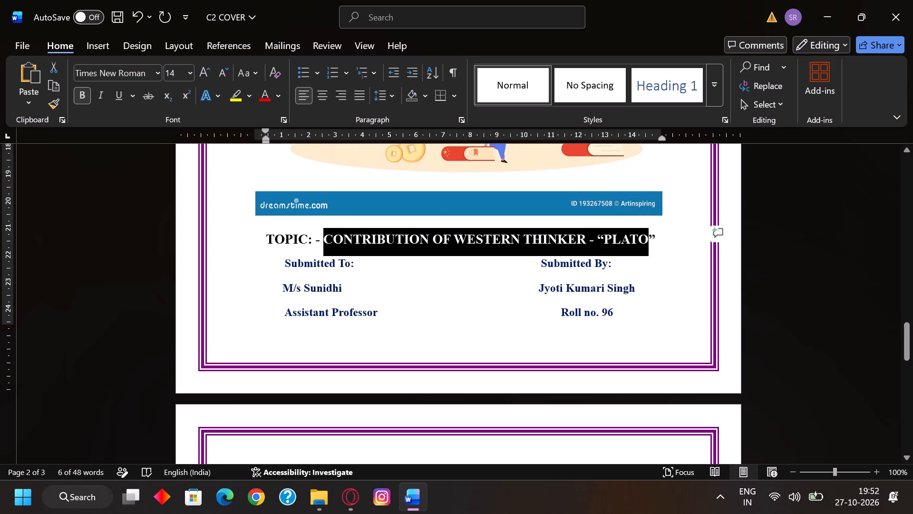
pyautogui.press('Delete')
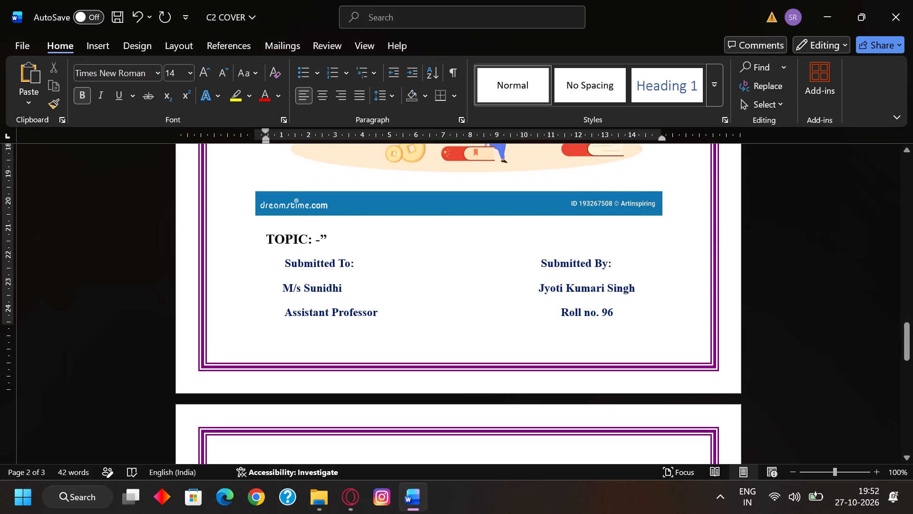
# Reduce the height of the Academic Disciplines picture so the whole submission block fits on the same page.
pyautogui.scroll(4, 429, 298)
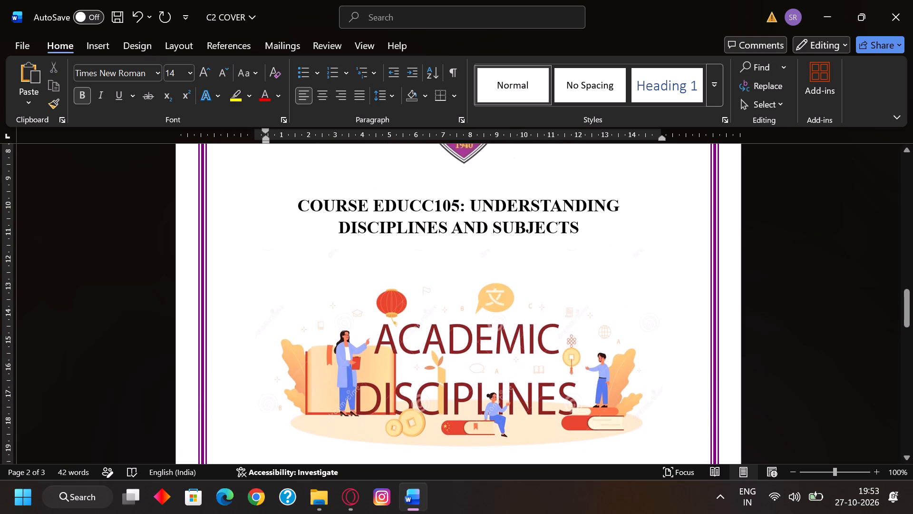
pyautogui.click(424, 383)
pyautogui.scroll(-2, 439, 447)
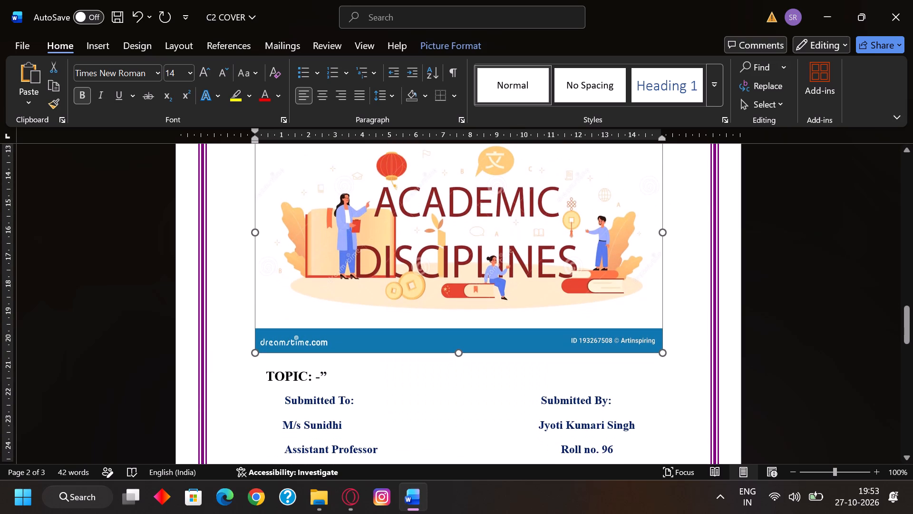
pyautogui.moveTo(460, 354); pyautogui.dragTo(460, 299)
pyautogui.scroll(2, 459, 356)
pyautogui.scroll(-5, 459, 356)
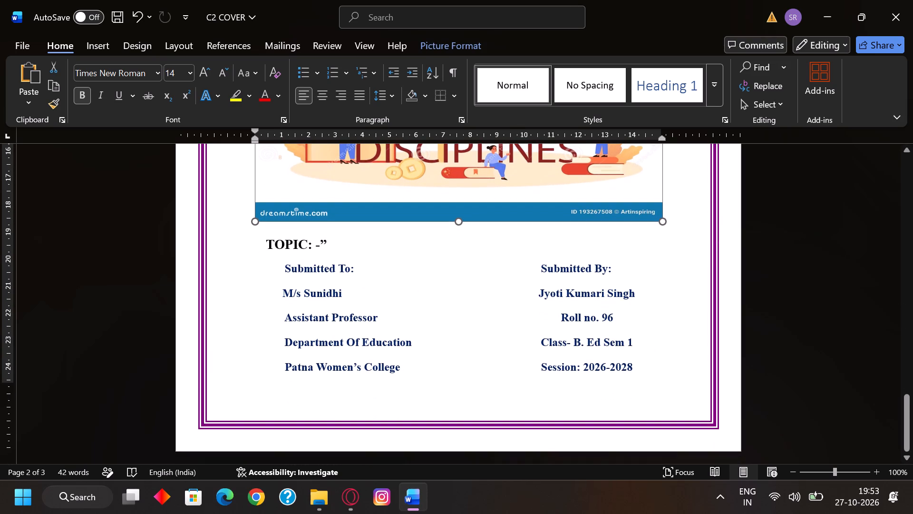
# Enlarge the whole submission block, from "Submitted To:" to "Session: 2026-2028", to 16 pt.
pyautogui.moveTo(284, 266); pyautogui.dragTo(392, 357)
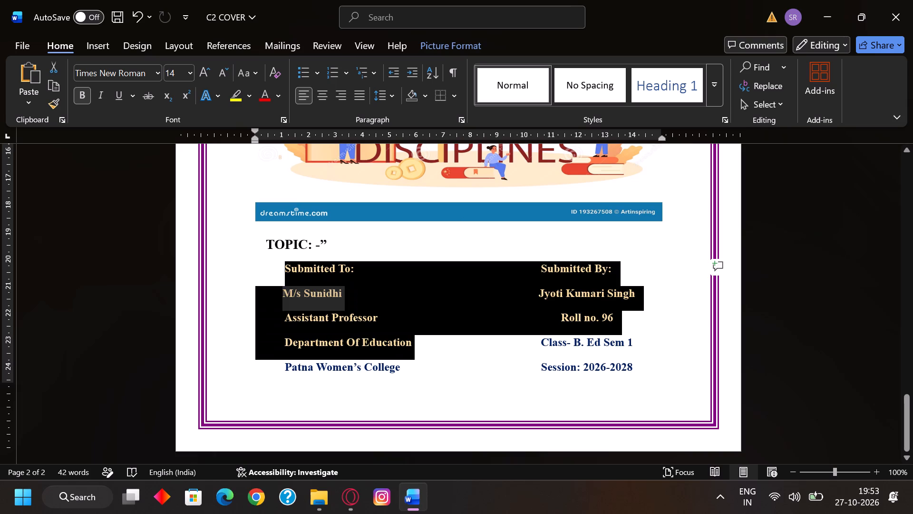
pyautogui.moveTo(392, 357); pyautogui.dragTo(651, 366)
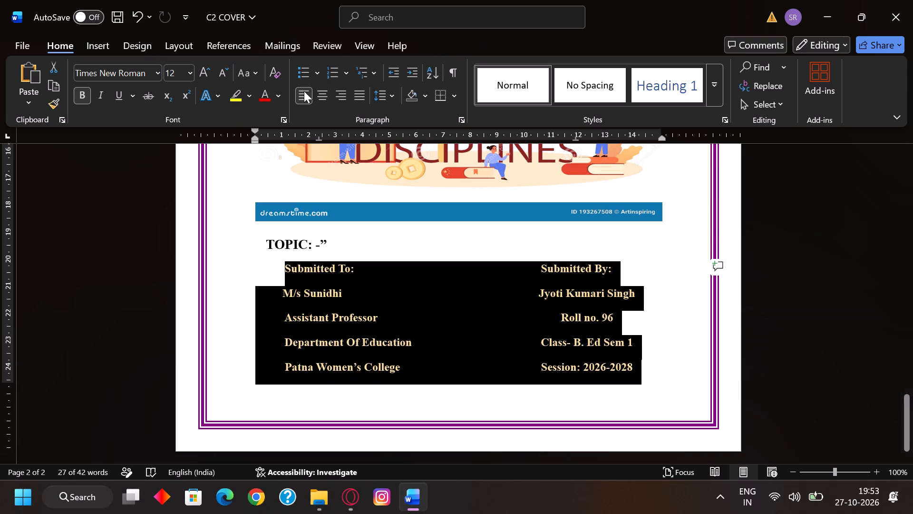
pyautogui.click(203, 78)
pyautogui.click(203, 78)
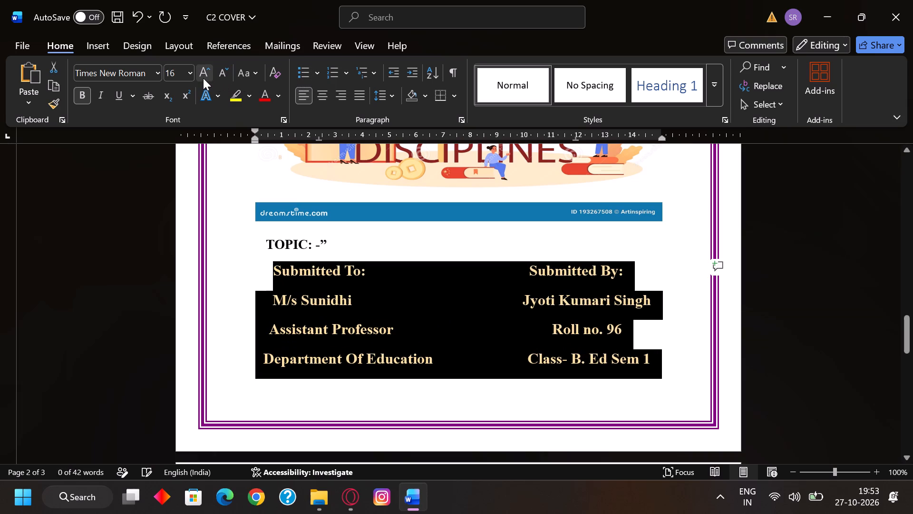
# Reduce the Academic Disciplines picture's height further to make room on the page for the enlarged submission block.
pyautogui.scroll(2, 418, 438)
pyautogui.scroll(-3, 418, 438)
pyautogui.scroll(3, 418, 436)
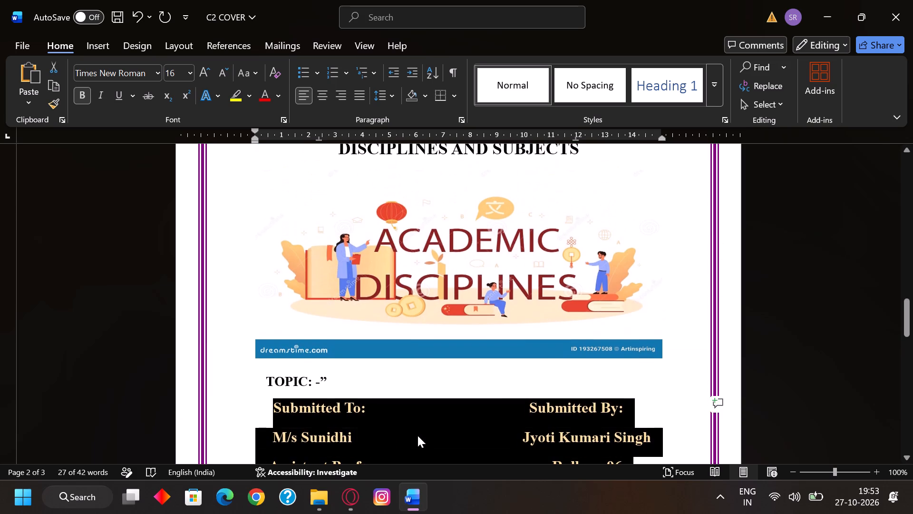
pyautogui.click(427, 322)
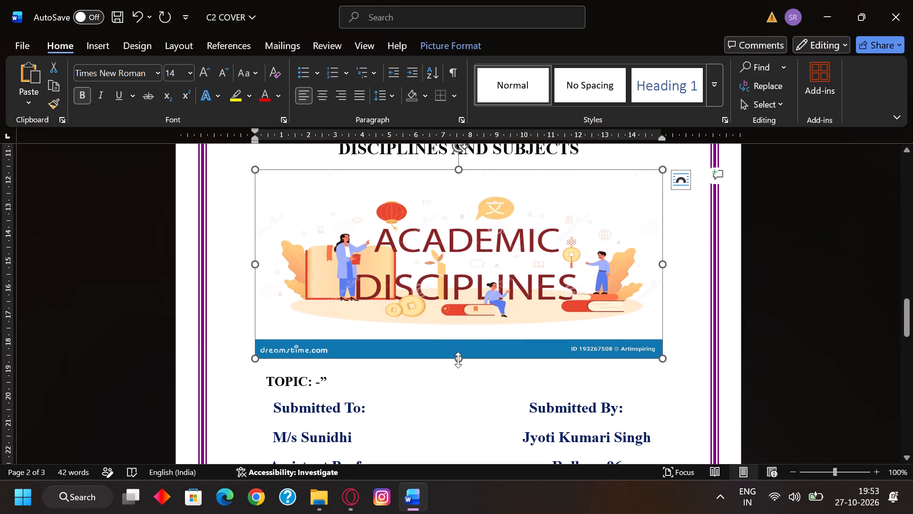
pyautogui.moveTo(458, 360); pyautogui.dragTo(458, 313)
pyautogui.scroll(2, 458, 313)
pyautogui.moveTo(459, 311); pyautogui.dragTo(459, 303)
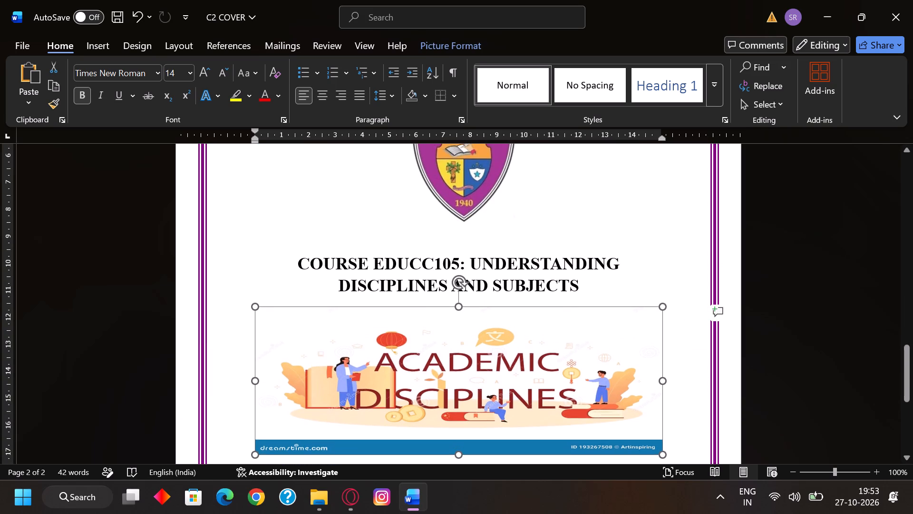
pyautogui.moveTo(459, 303); pyautogui.dragTo(459, 298)
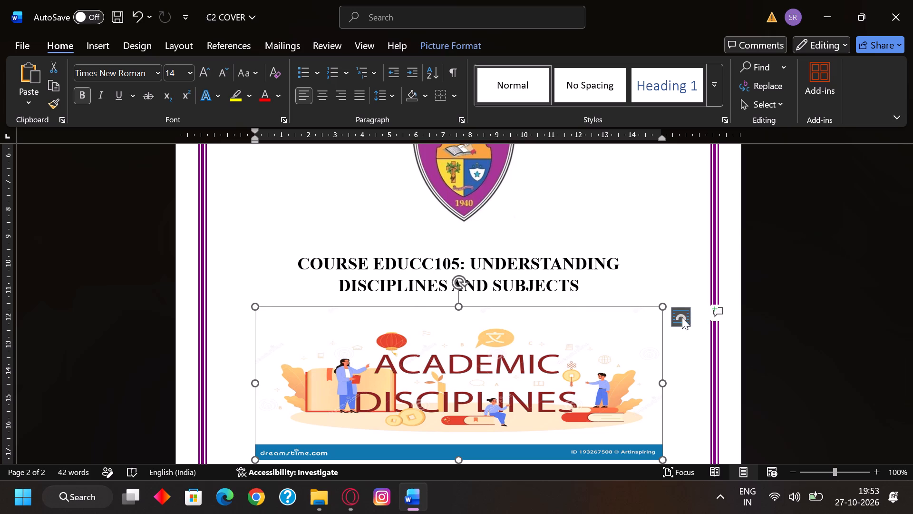
# Set the Academic Disciplines picture in front of text and extend its top edge up to the course line.
pyautogui.click(682, 317)
pyautogui.click(779, 380)
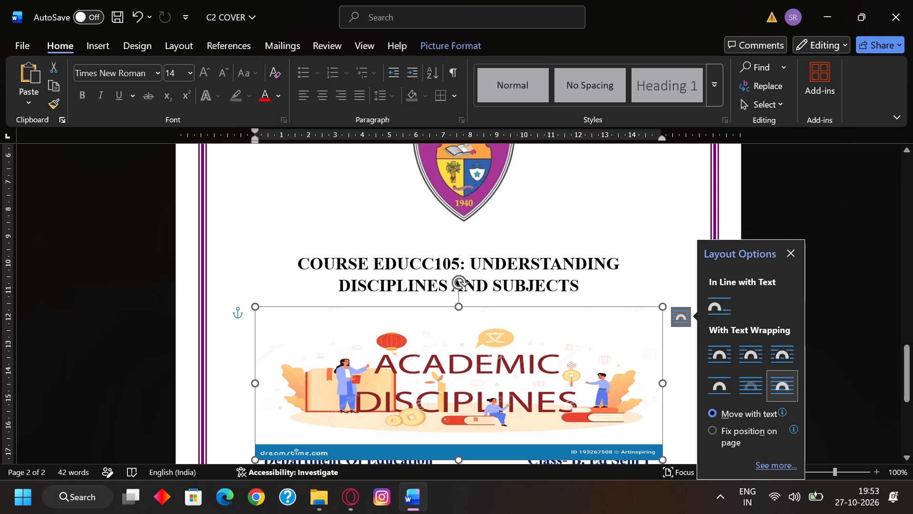
pyautogui.moveTo(459, 308); pyautogui.dragTo(459, 294)
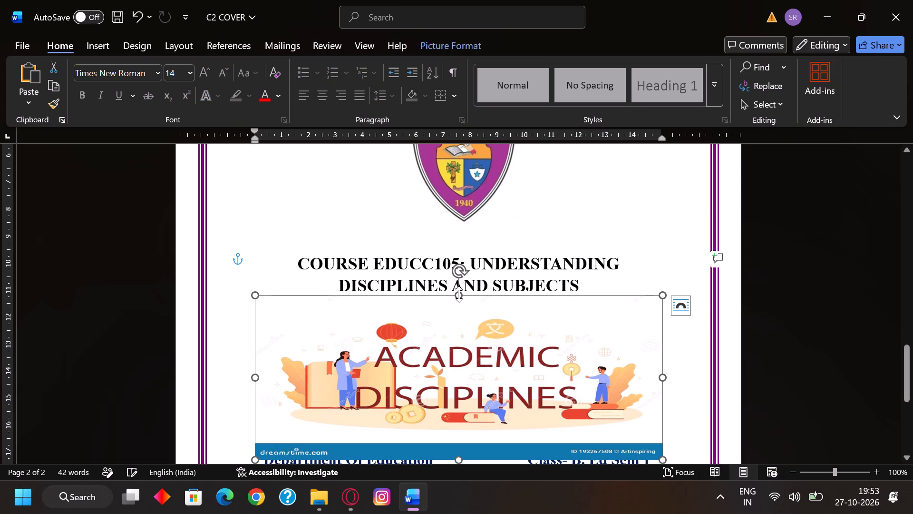
# Shorten the picture from its bottom edge so it ends above the "Department Of Education" row.
pyautogui.scroll(1, 459, 294)
pyautogui.scroll(-4, 459, 294)
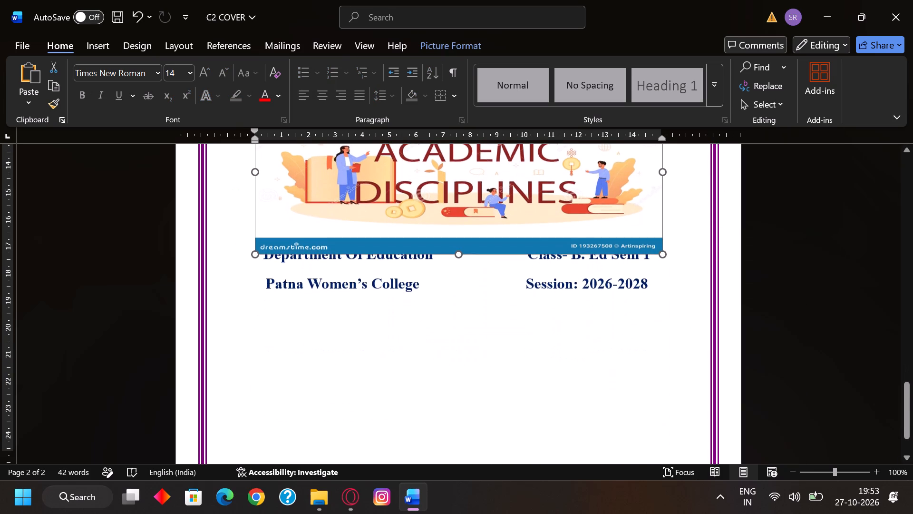
pyautogui.moveTo(456, 255); pyautogui.dragTo(457, 229)
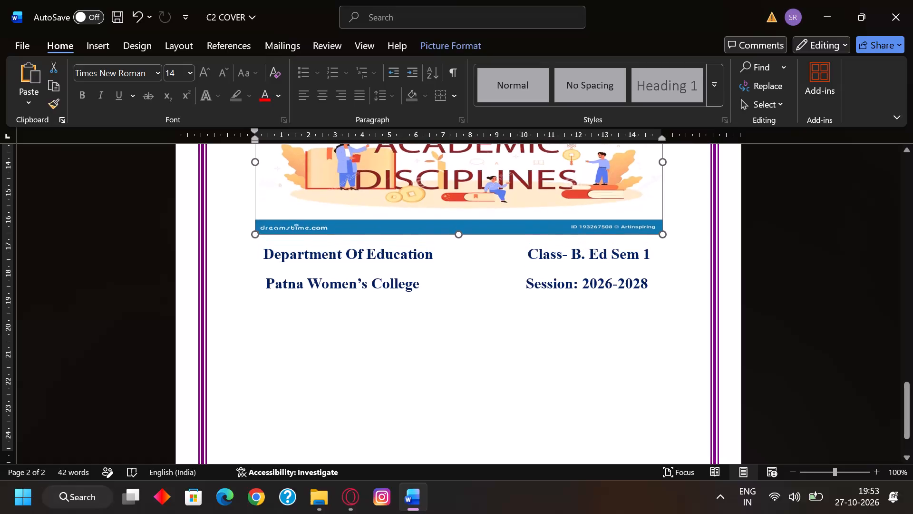
pyautogui.moveTo(457, 229); pyautogui.dragTo(465, 235)
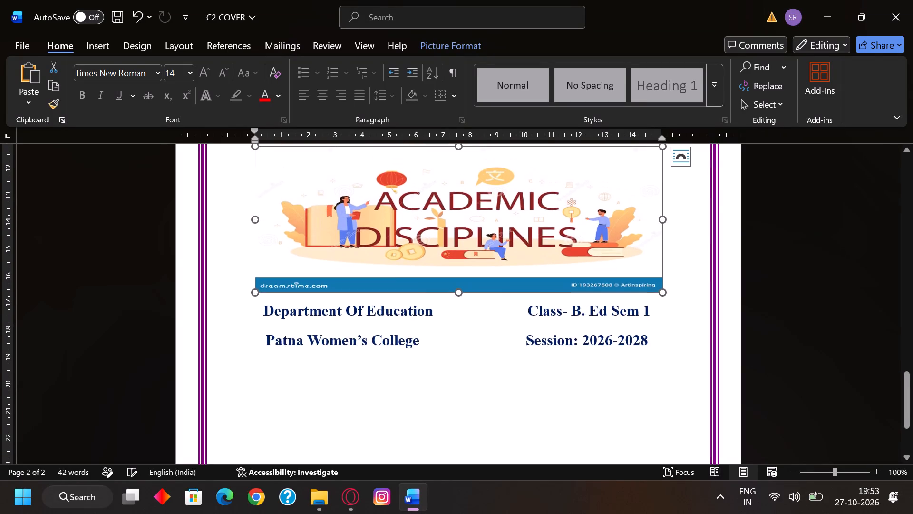
# Set the Academic Disciplines picture's layout back to In Line with Text.
pyautogui.scroll(1, 550, 217)
pyautogui.click(684, 227)
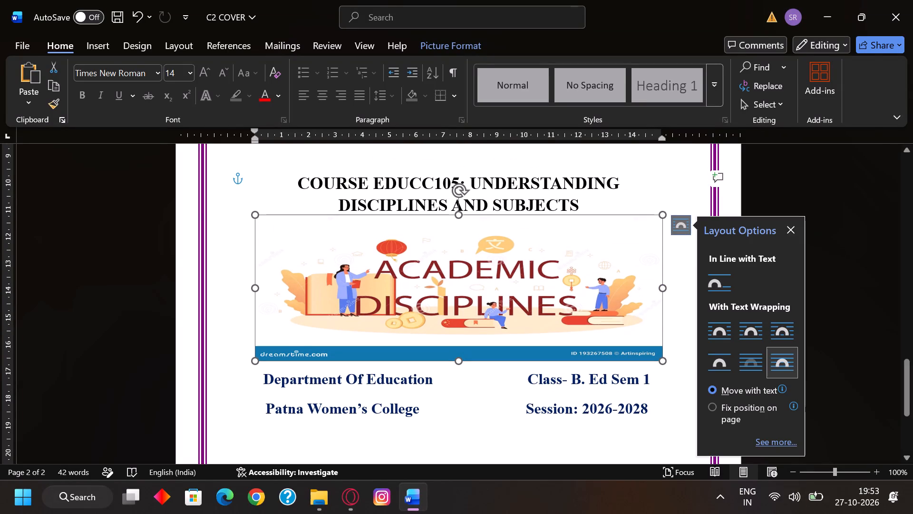
pyautogui.click(724, 279)
pyautogui.scroll(3, 582, 313)
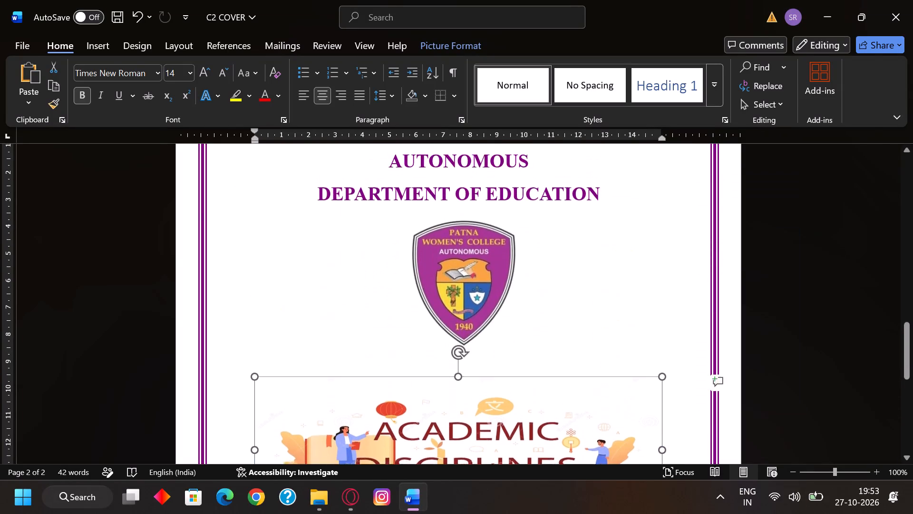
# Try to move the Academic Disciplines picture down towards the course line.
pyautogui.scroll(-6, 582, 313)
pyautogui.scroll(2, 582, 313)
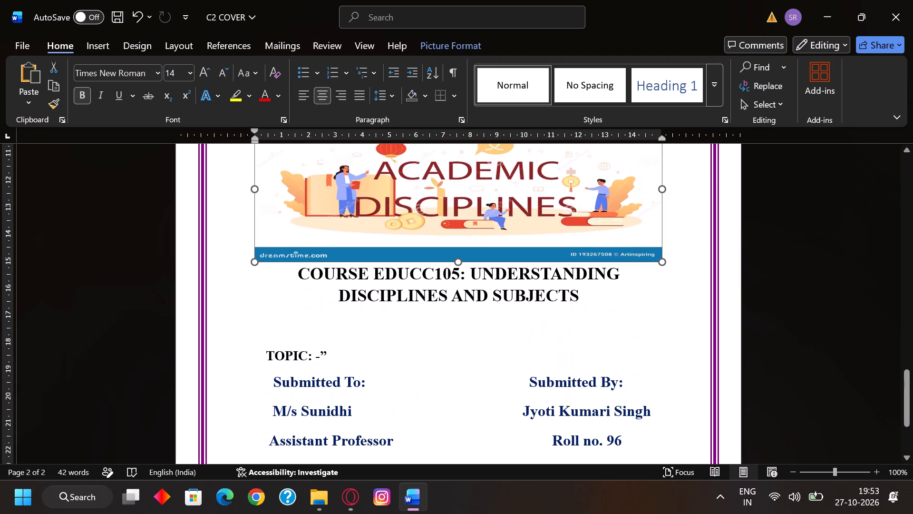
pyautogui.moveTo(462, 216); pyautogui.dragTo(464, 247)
# Copy the full EDUCC105 course line from under the picture and paste it on the blank line below the college crest.
pyautogui.moveTo(305, 274); pyautogui.dragTo(390, 274)
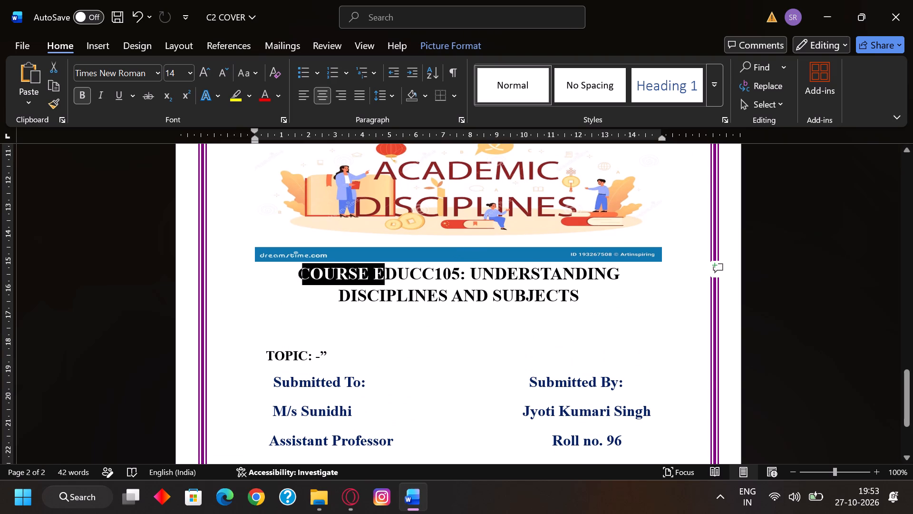
pyautogui.moveTo(390, 274); pyautogui.dragTo(555, 296)
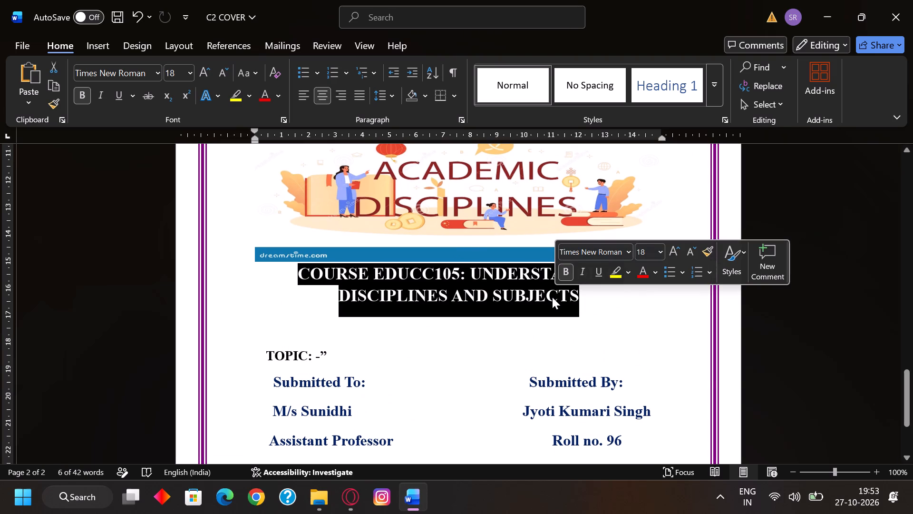
pyautogui.hotkey('ctrl', 'c')
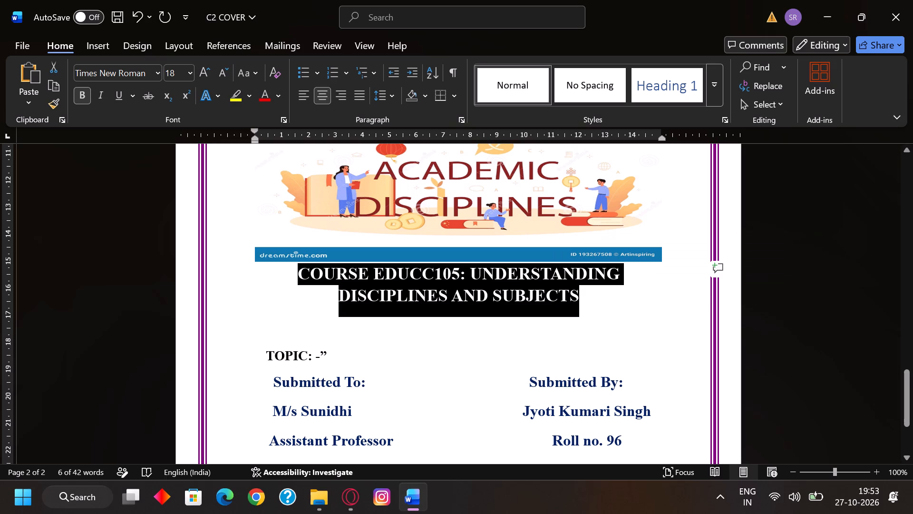
pyautogui.scroll(3, 456, 240)
pyautogui.click(305, 309)
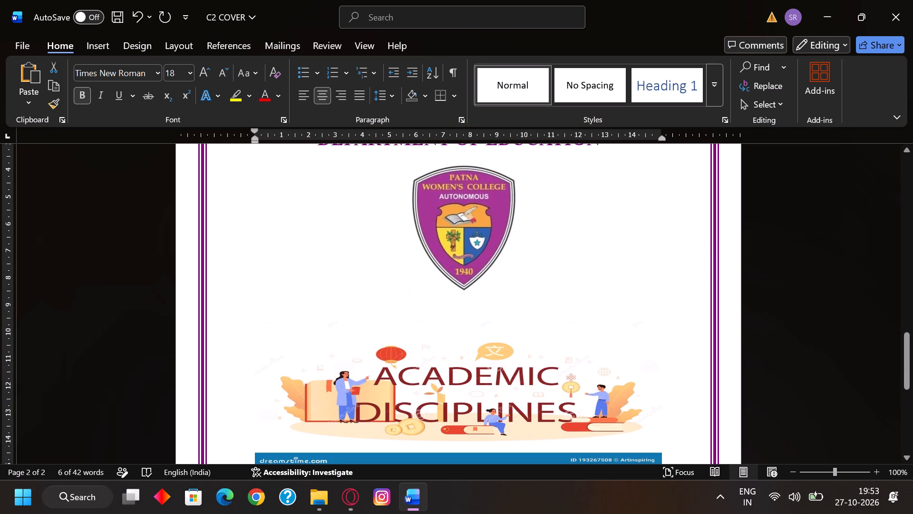
pyautogui.click(343, 296)
pyautogui.click(510, 287)
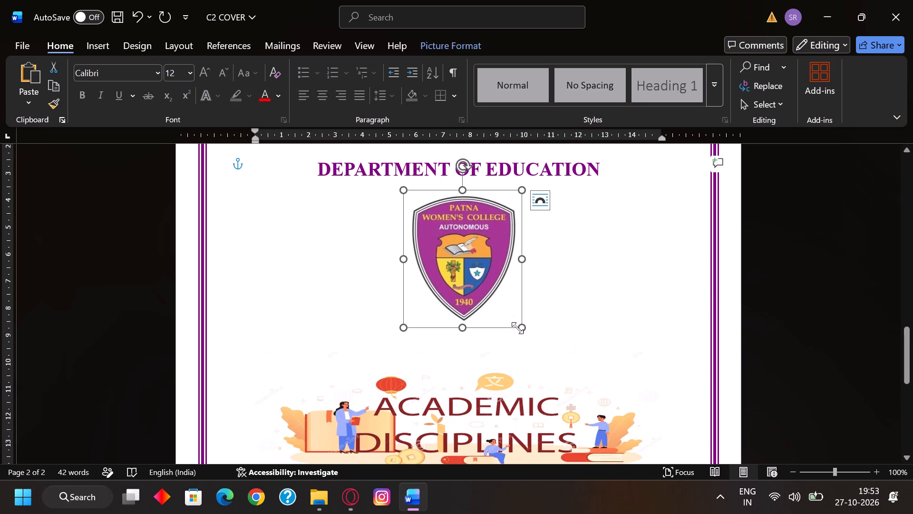
pyautogui.click(544, 308)
pyautogui.click(415, 348)
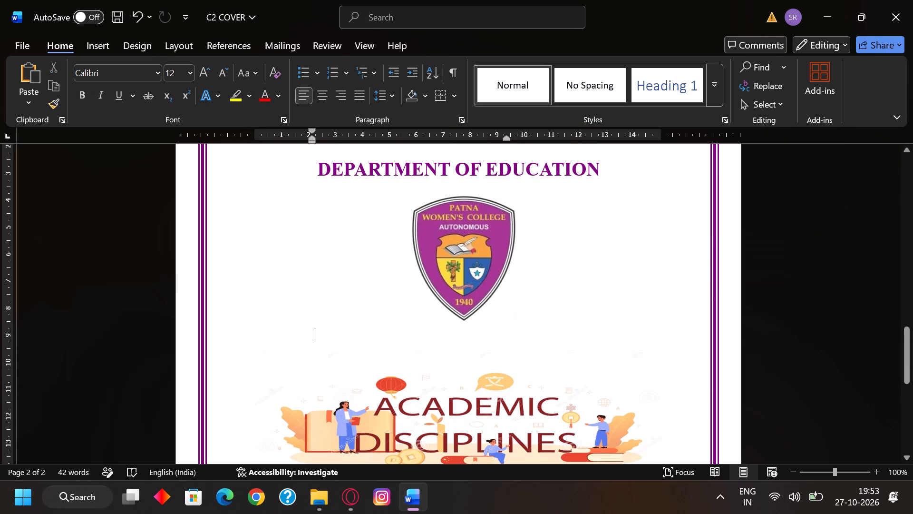
pyautogui.hotkey('ctrl', 'v')
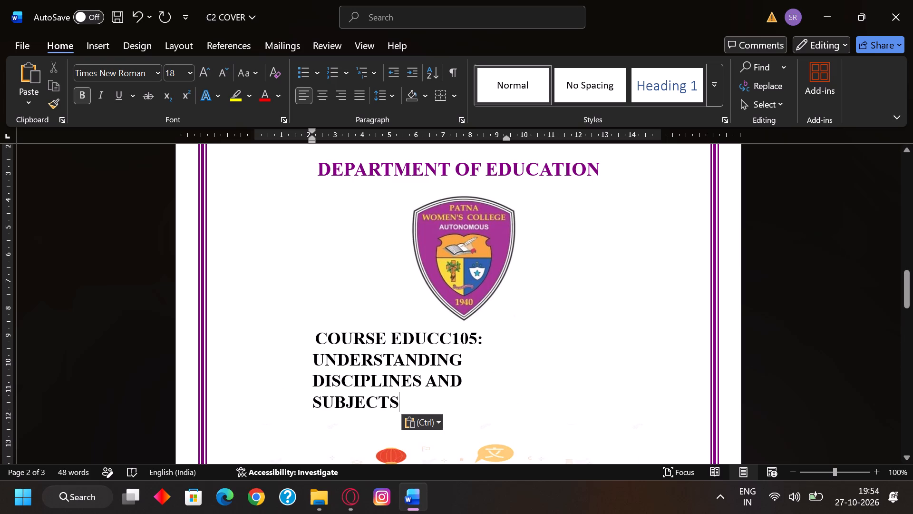
# Centre the pasted EDUCC105 course line below the crest.
pyautogui.moveTo(312, 336); pyautogui.dragTo(456, 402)
pyautogui.click(316, 98)
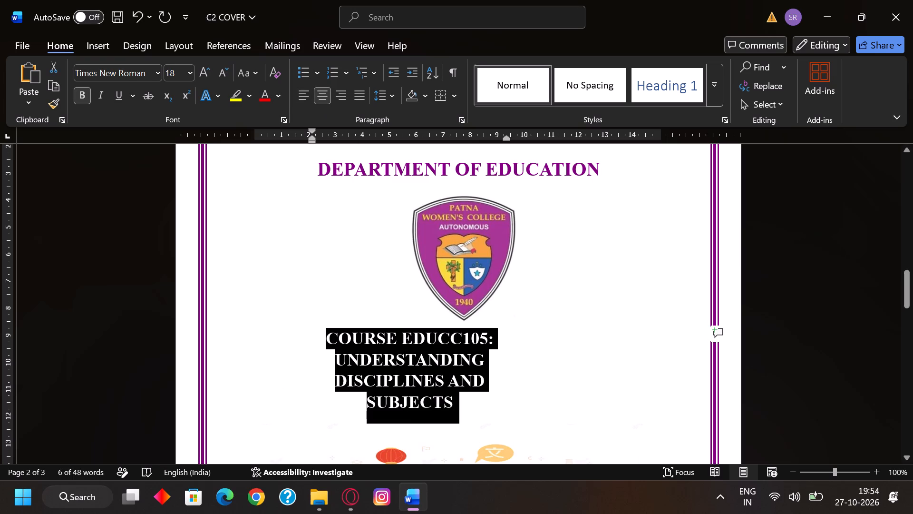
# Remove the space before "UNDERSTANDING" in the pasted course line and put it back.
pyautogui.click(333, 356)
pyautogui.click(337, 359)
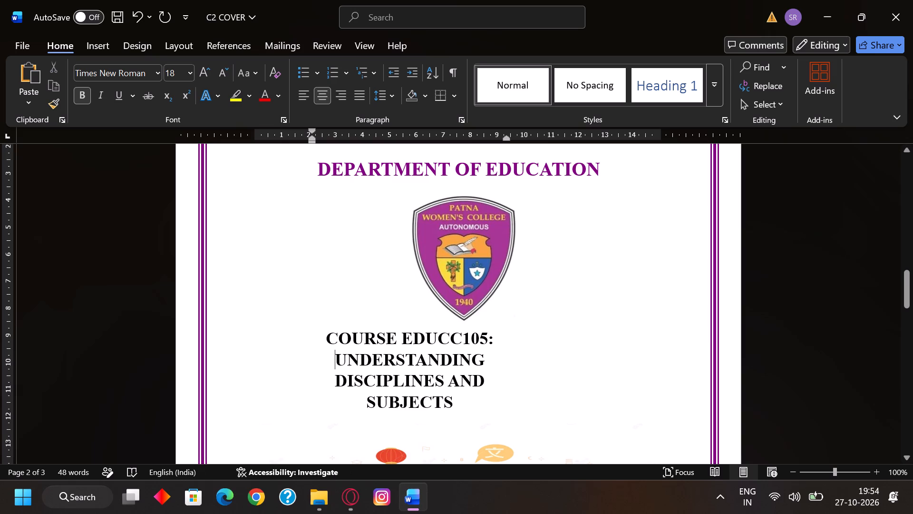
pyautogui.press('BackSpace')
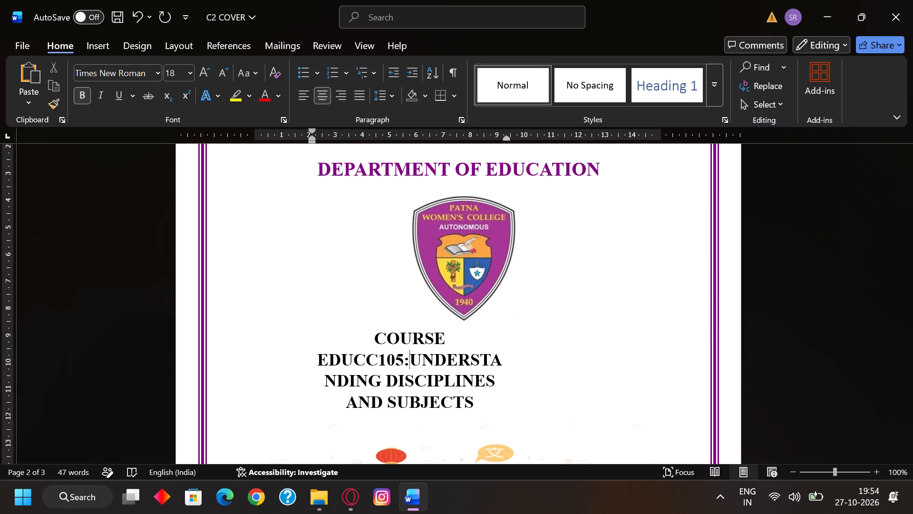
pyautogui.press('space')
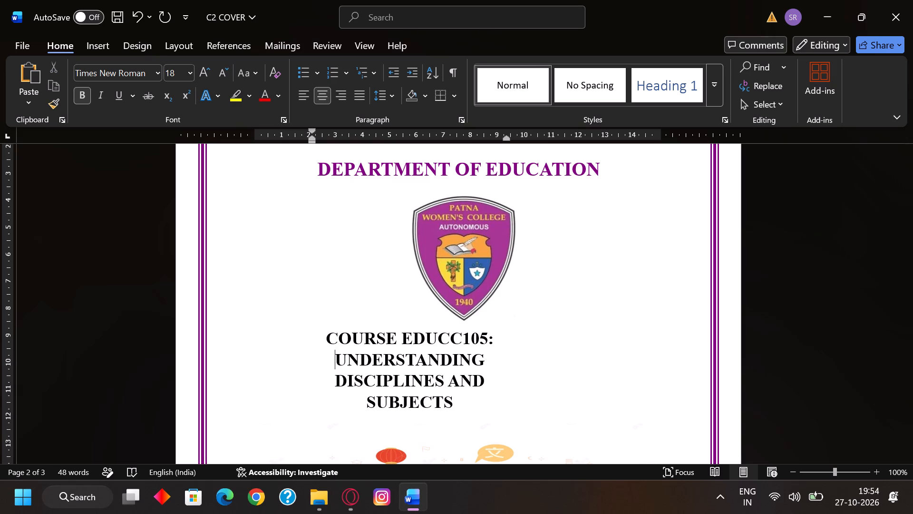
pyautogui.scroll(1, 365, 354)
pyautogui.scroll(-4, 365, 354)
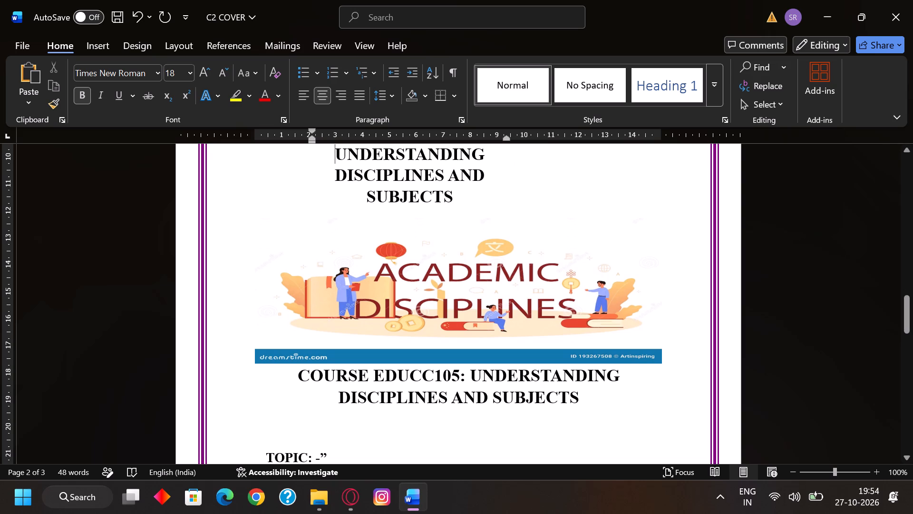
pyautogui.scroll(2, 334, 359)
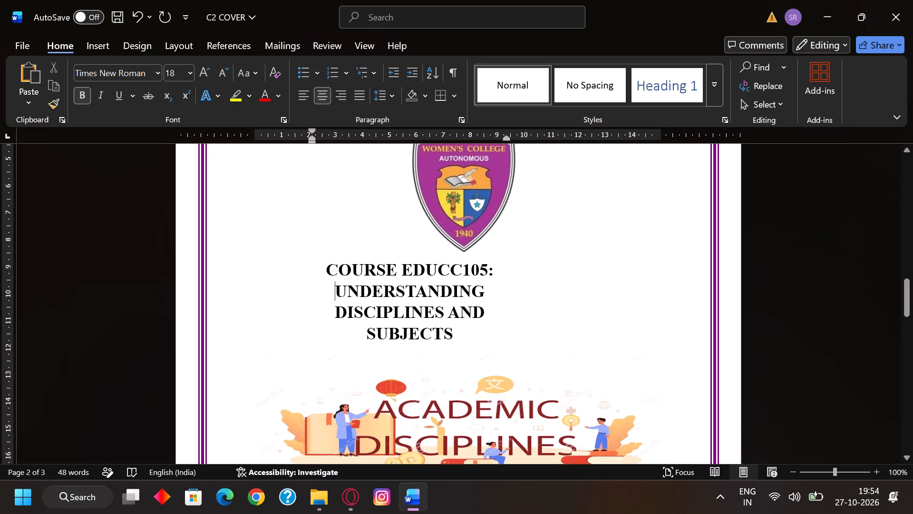
# Undo the pasting and centring of the extra EDUCC105 course line below the college crest.
pyautogui.hotkey('ctrl', 'x')
pyautogui.hotkey('ctrl', 'z')
pyautogui.hotkey('ctrl', 'z')
pyautogui.hotkey('ctrl', 'z')
pyautogui.hotkey('ctrl', 'z')
pyautogui.hotkey('ctrl', 'z')
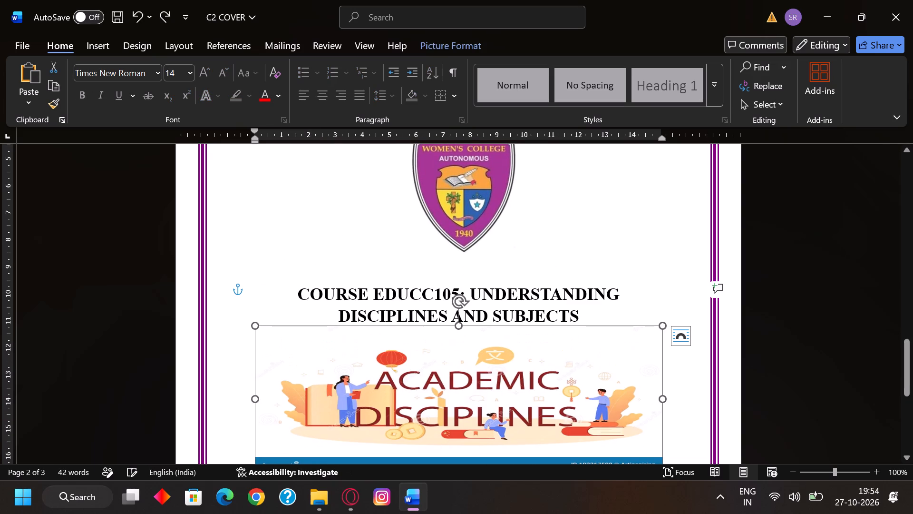
# Review the second cover page's layout from the department heading and crest down to the submission details.
pyautogui.scroll(1, 336, 280)
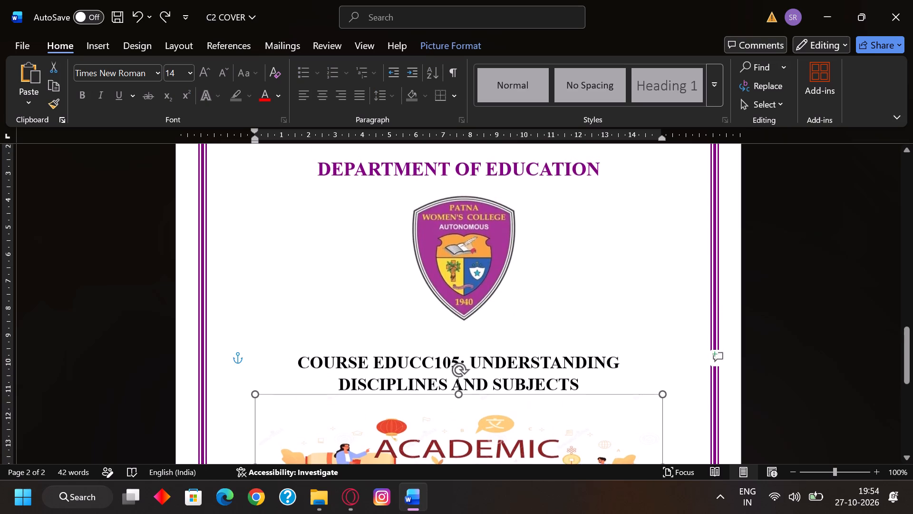
pyautogui.scroll(-4, 336, 277)
pyautogui.scroll(2, 336, 277)
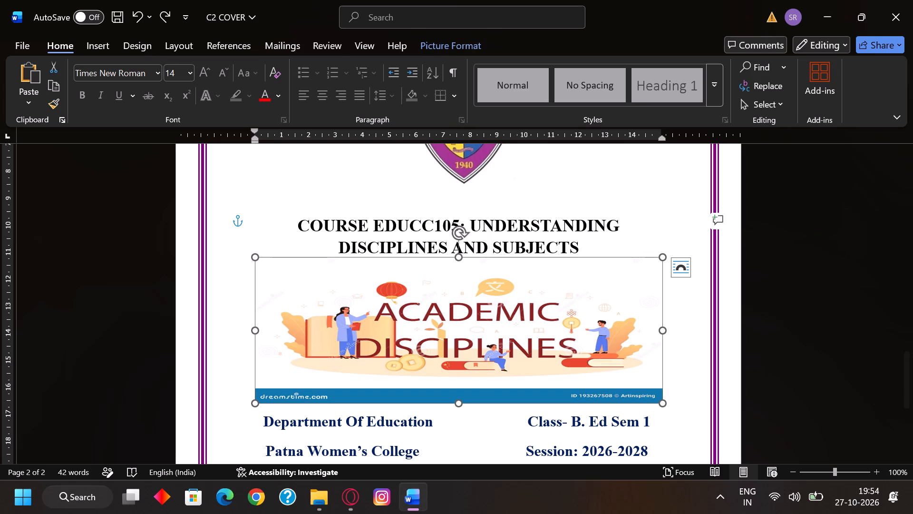
pyautogui.scroll(4, 418, 321)
pyautogui.scroll(-2, 418, 321)
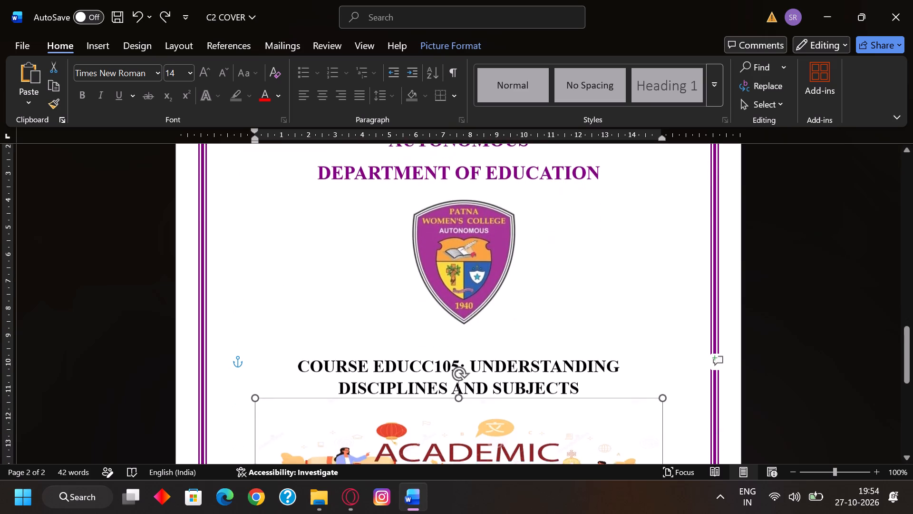
pyautogui.scroll(-4, 418, 319)
pyautogui.scroll(1, 420, 316)
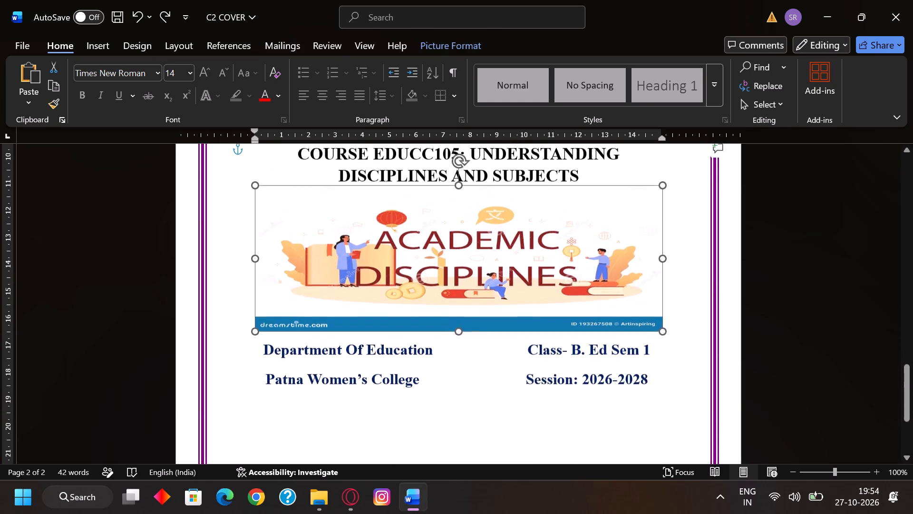
pyautogui.scroll(2, 420, 316)
pyautogui.scroll(-3, 476, 340)
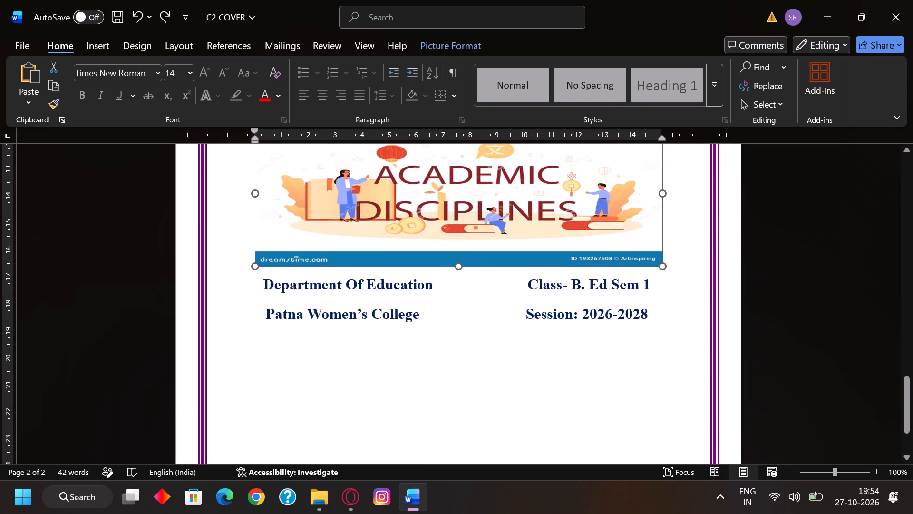
# Reduce the Academic Disciplines picture's height from its bottom edge until it ends just above the "Submitted To:" line.
pyautogui.scroll(-1, 397, 303)
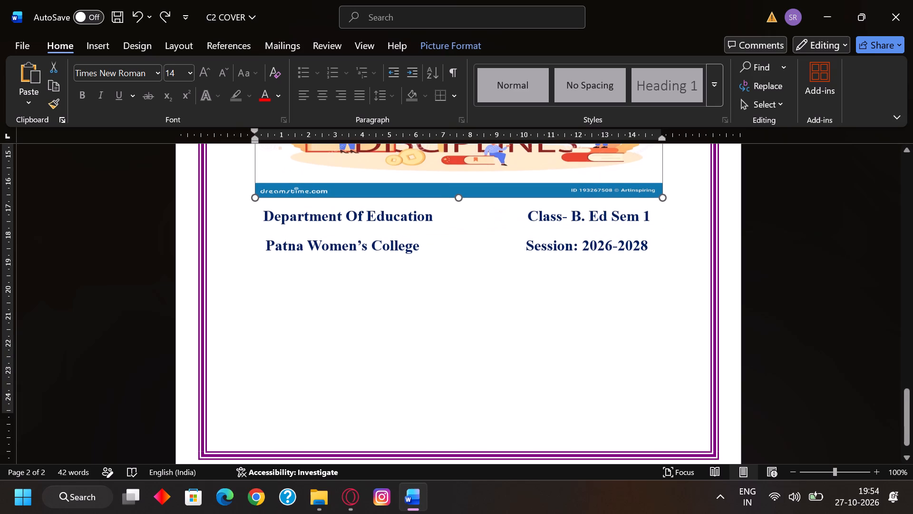
pyautogui.moveTo(456, 196); pyautogui.dragTo(458, 148)
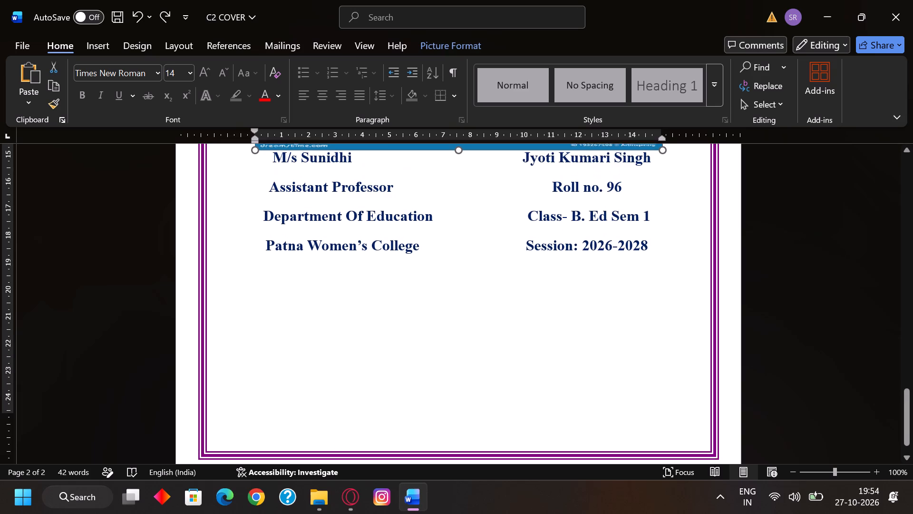
pyautogui.moveTo(458, 148); pyautogui.dragTo(458, 139)
pyautogui.scroll(2, 458, 241)
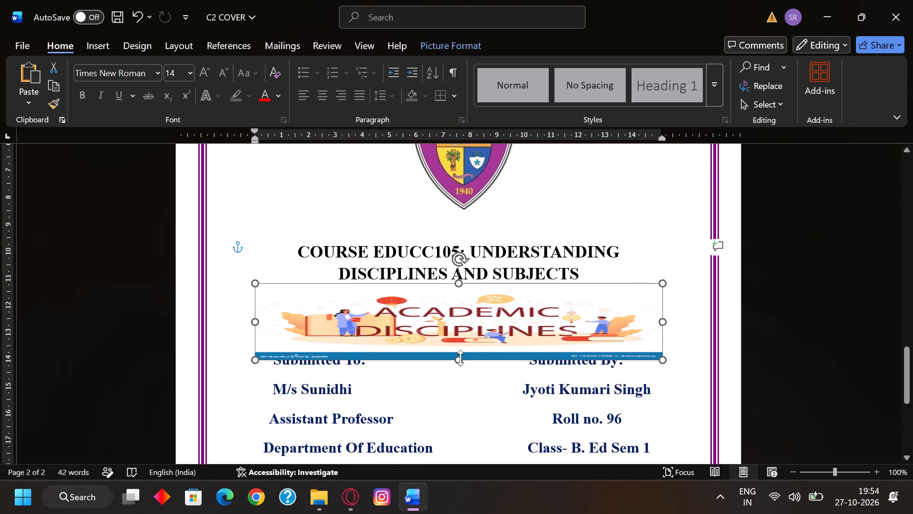
pyautogui.moveTo(459, 359); pyautogui.dragTo(459, 346)
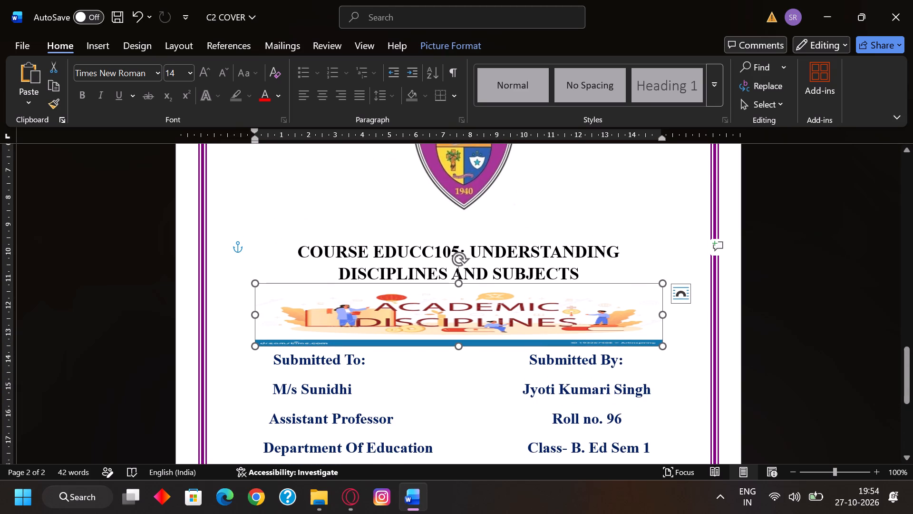
# Insert two blank lines before "Submitted To:" to move the submission details further down from the picture.
pyautogui.click(273, 356)
pyautogui.press('Return')
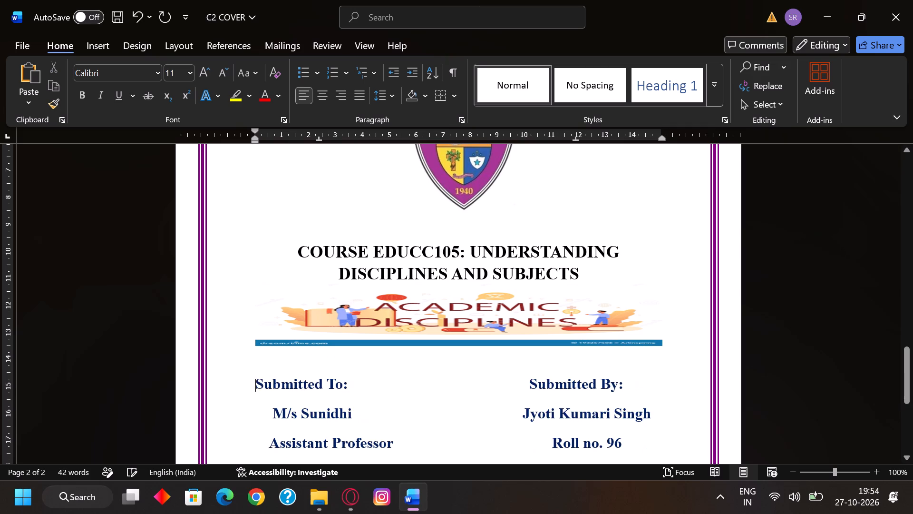
pyautogui.press('Return')
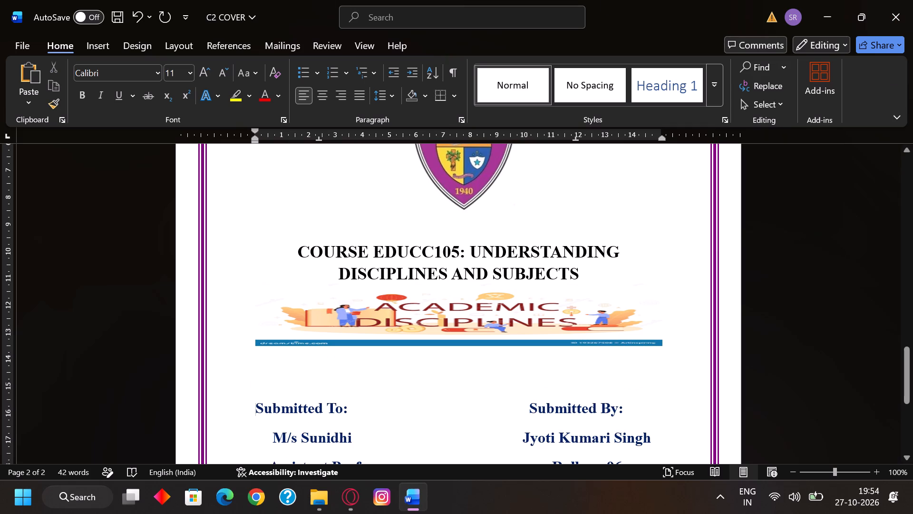
# Stretch the Academic Disciplines picture downward to fill the gap above the "Submitted To:" line.
pyautogui.click(615, 330)
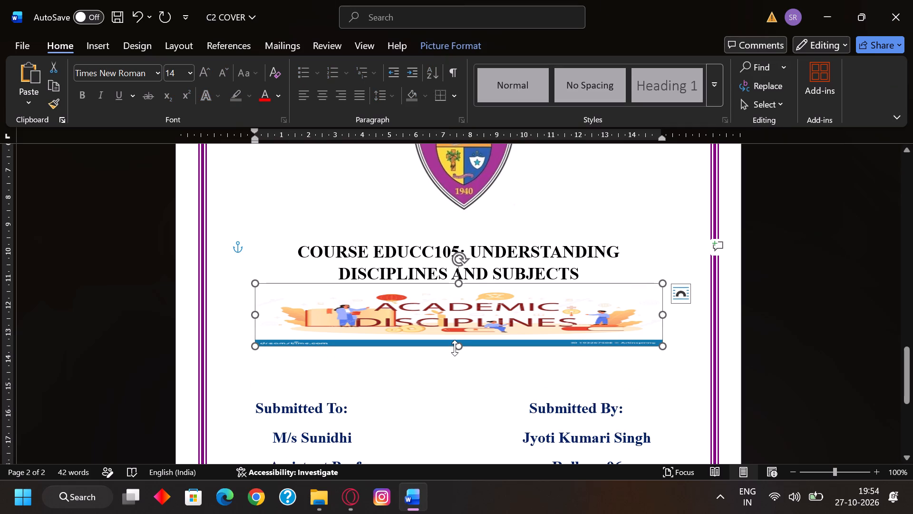
pyautogui.moveTo(455, 348); pyautogui.dragTo(453, 398)
pyautogui.click(453, 398)
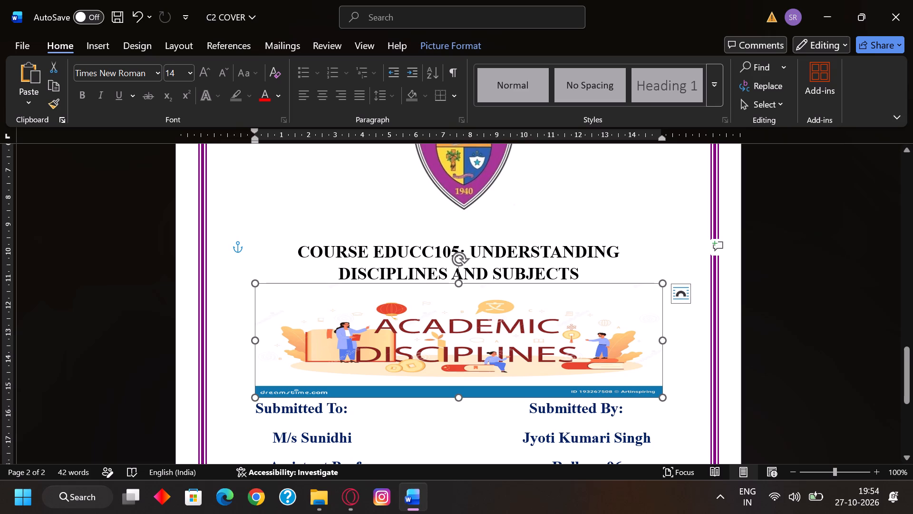
# Place the text cursor at the start of the "Submitted To:" line below the picture.
pyautogui.scroll(-1, 453, 398)
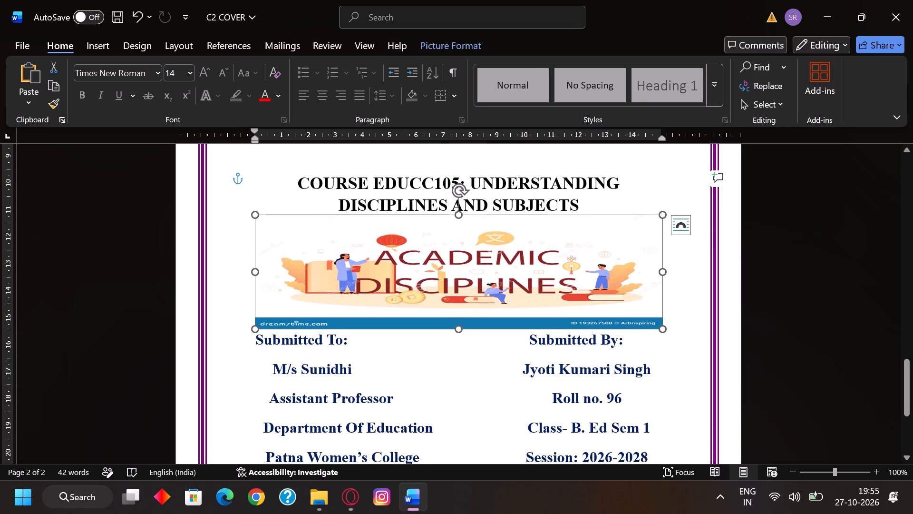
pyautogui.scroll(-1, 440, 239)
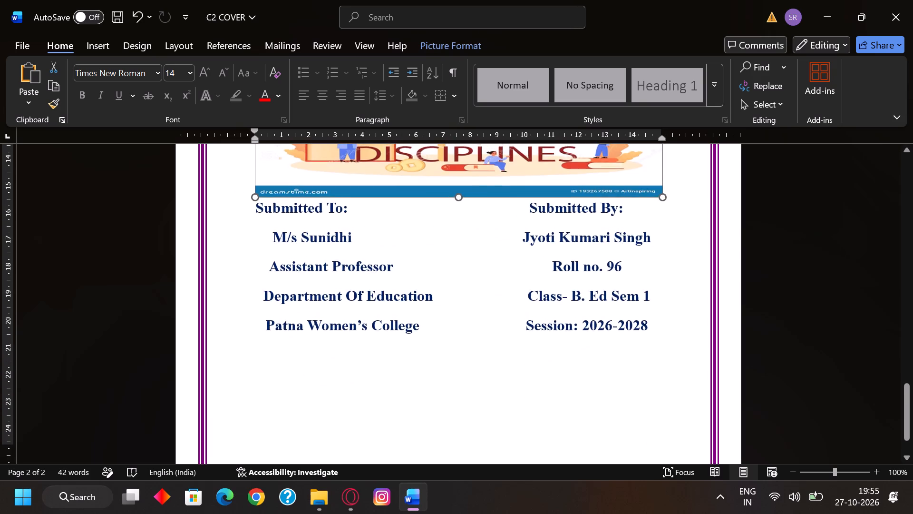
pyautogui.scroll(1, 425, 343)
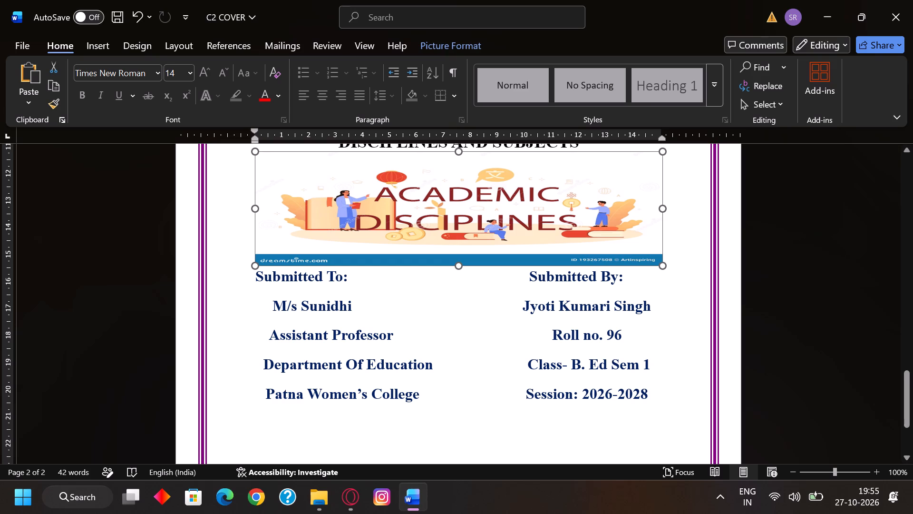
pyautogui.click(248, 285)
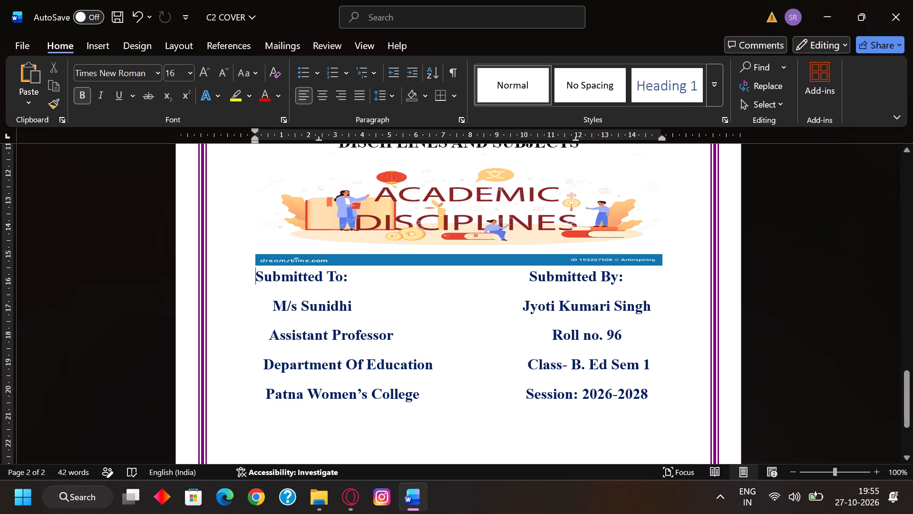
# Insert three blank lines above the "Submitted To" and "Submitted By" line.
pyautogui.press('Return')
pyautogui.press('Return')
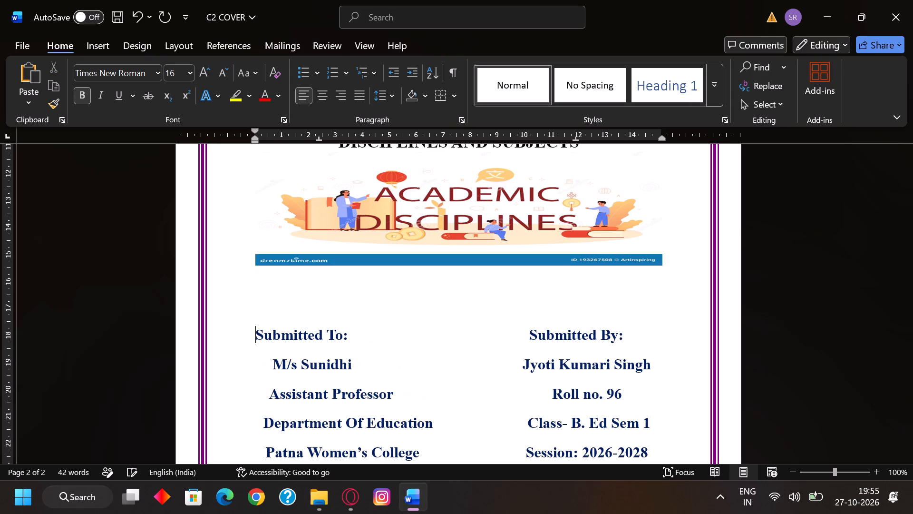
pyautogui.press('Return')
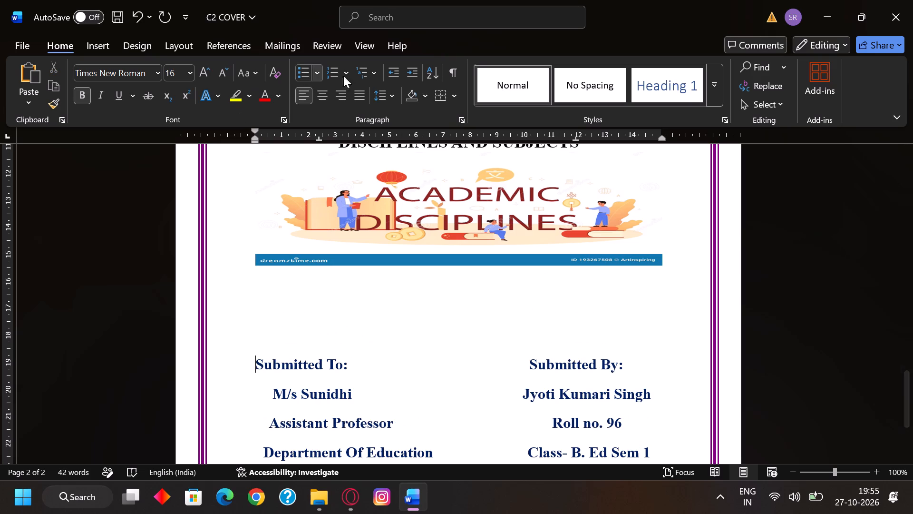
# Crop the blue watermark strip off the bottom of the Academic Disciplines picture, leaving it 3.92 cm high.
pyautogui.click(399, 204)
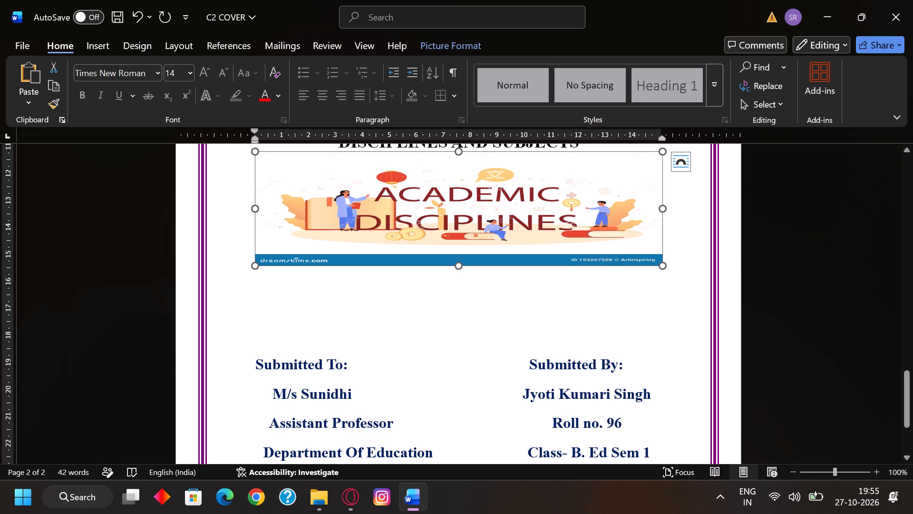
pyautogui.click(458, 268)
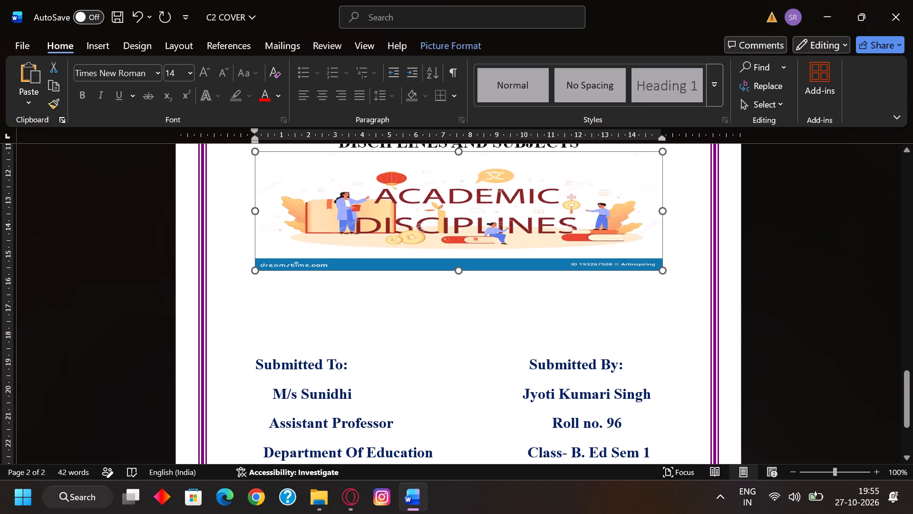
pyautogui.click(462, 39)
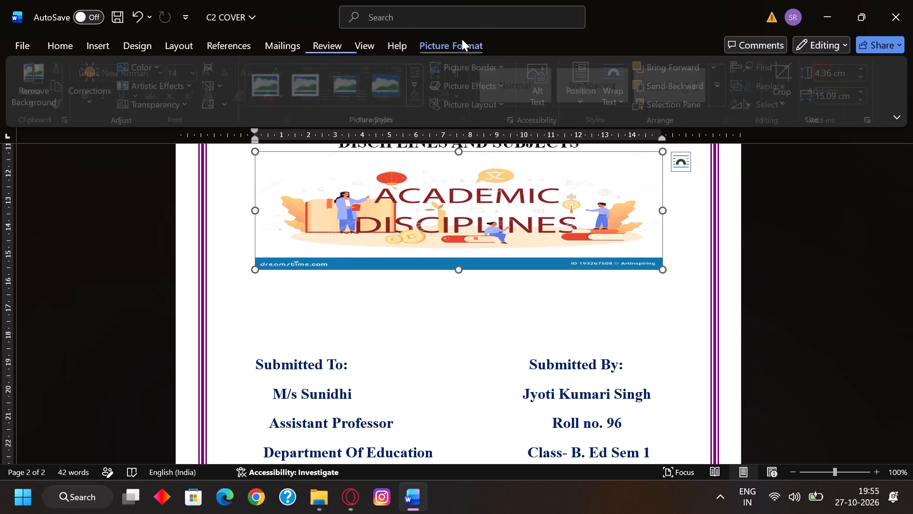
pyautogui.click(788, 87)
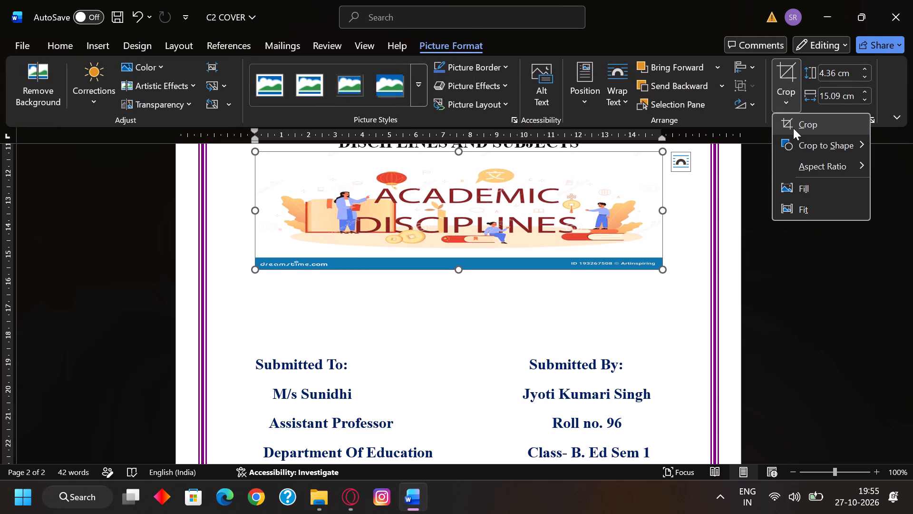
pyautogui.click(793, 128)
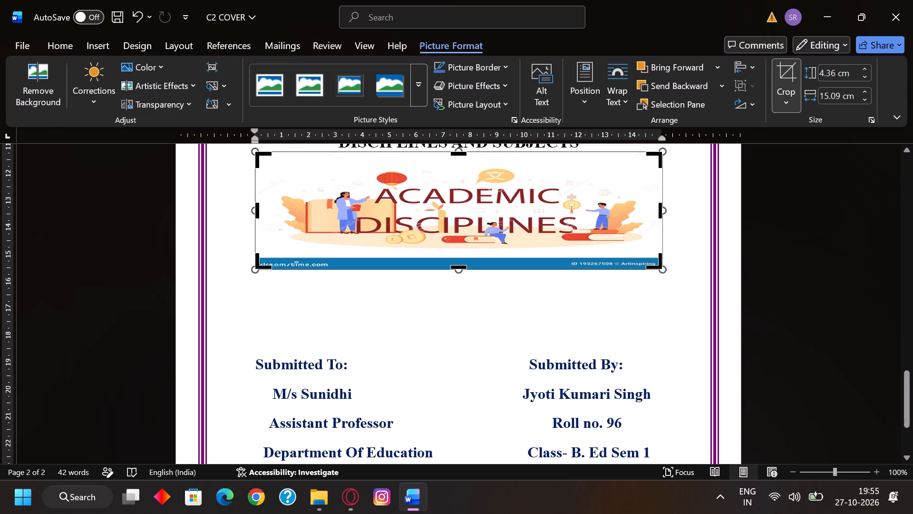
pyautogui.moveTo(465, 267); pyautogui.dragTo(465, 259)
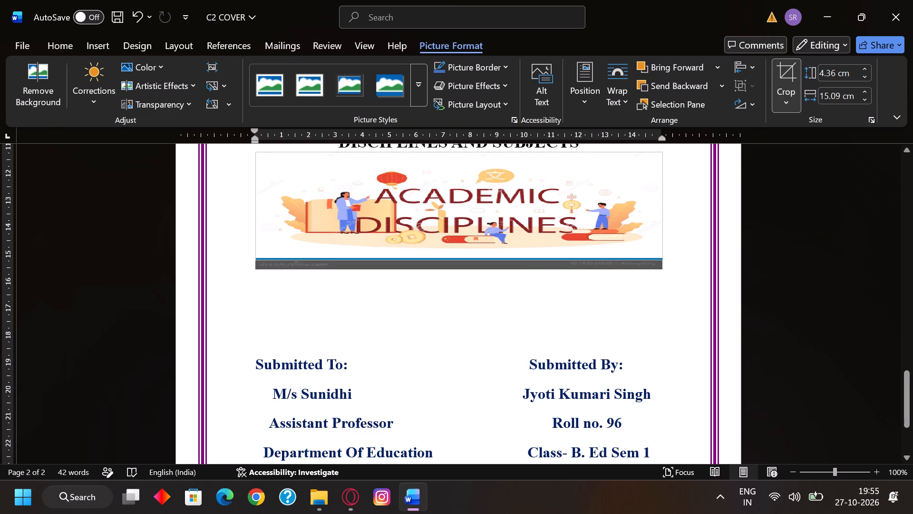
pyautogui.moveTo(465, 259); pyautogui.dragTo(464, 257)
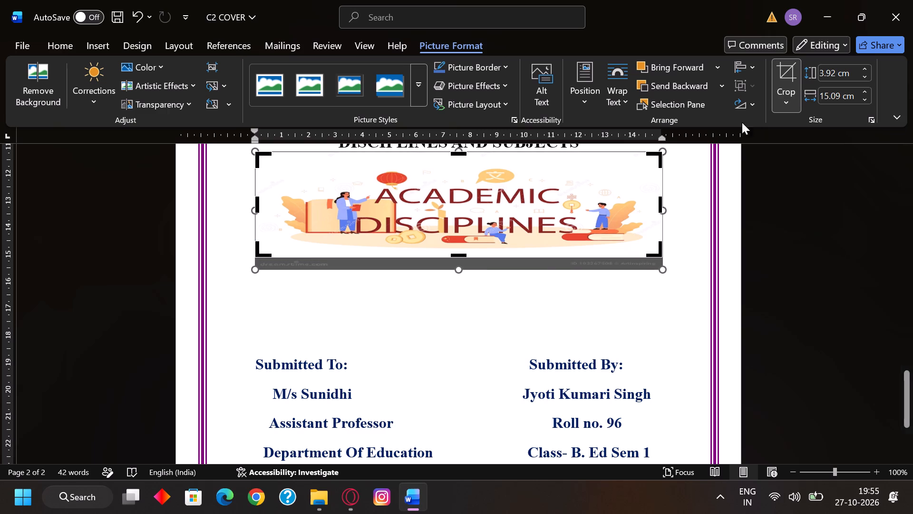
pyautogui.click(685, 269)
pyautogui.click(818, 227)
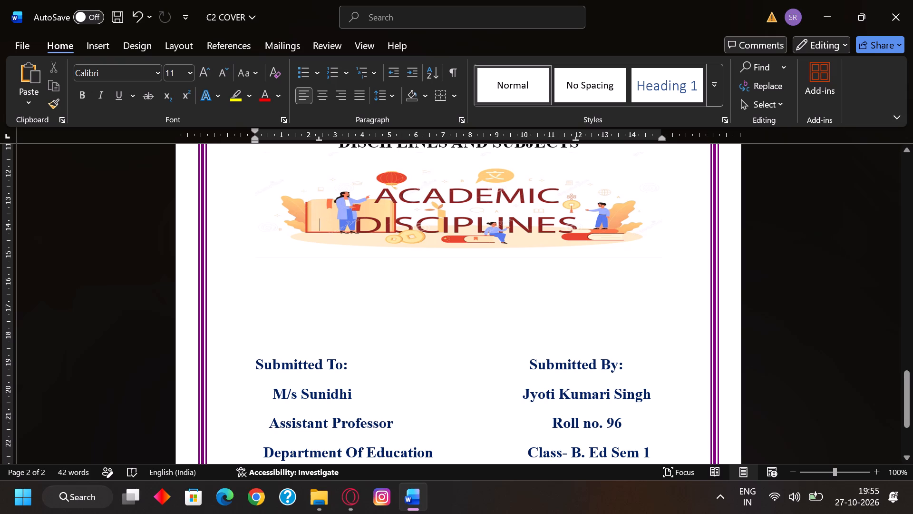
# Stretch the cropped Academic Disciplines picture downward so it fills part of the blank space below it.
pyautogui.scroll(1, 237, 346)
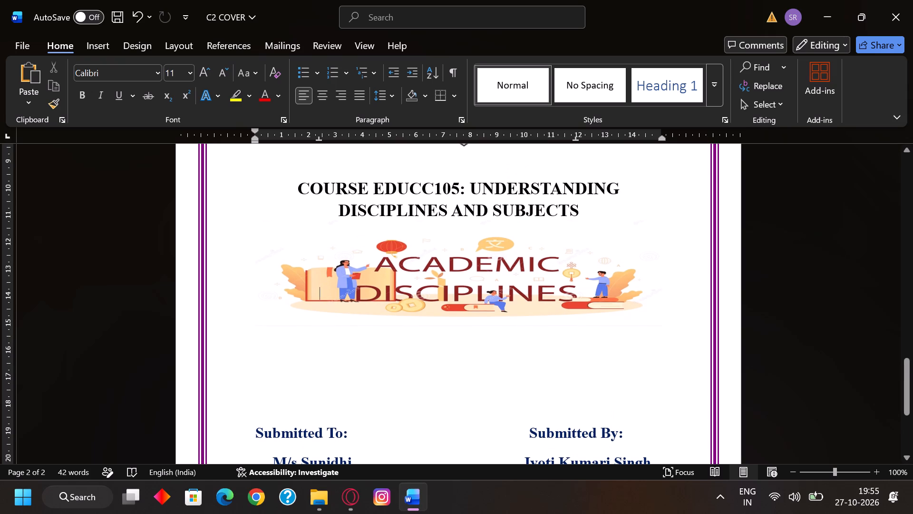
pyautogui.click(451, 287)
pyautogui.moveTo(456, 325); pyautogui.dragTo(458, 338)
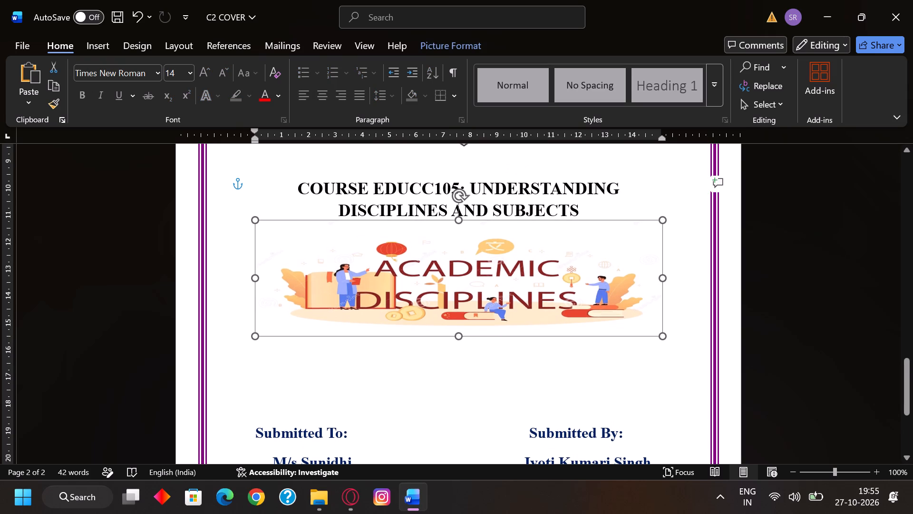
pyautogui.moveTo(458, 338); pyautogui.dragTo(459, 367)
# Enter "TOPIC: HISTORICAL DEVELOPMENT OF ACADEMIC DISCIPLINE" on the blank line directly under the picture.
pyautogui.click(280, 387)
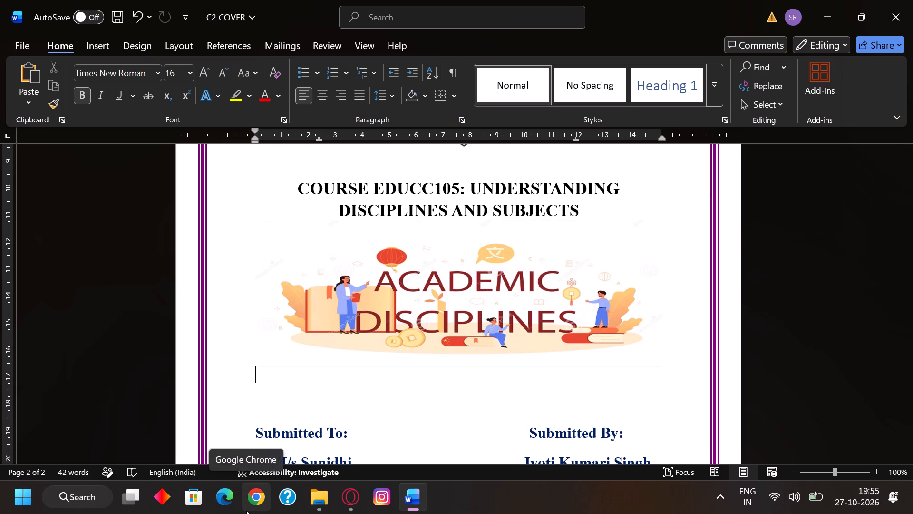
pyautogui.write('TOPI')
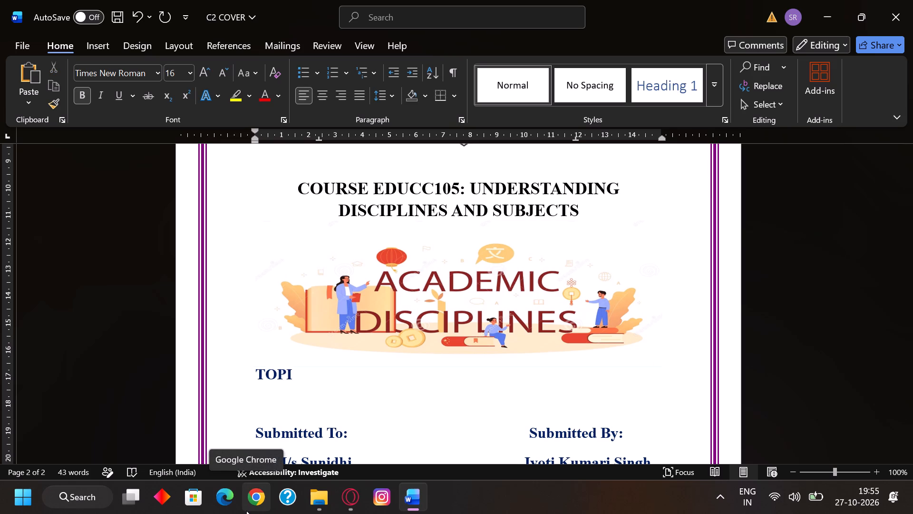
pyautogui.press('c')
pyautogui.write(':')
pyautogui.press('space')
pyautogui.write('HI')
pyautogui.write('STORICAL DEVELOPMENT OD')
pyautogui.press('BackSpace')
pyautogui.write('F')
pyautogui.press('space')
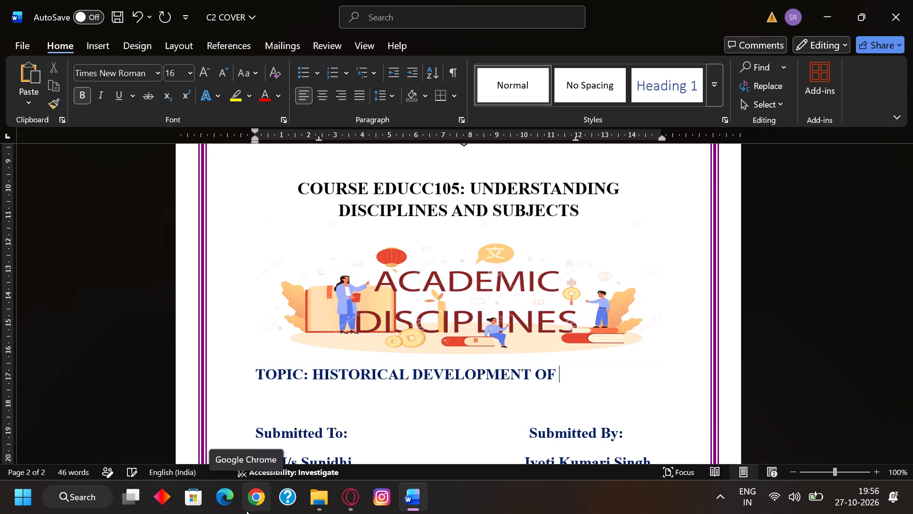
pyautogui.write('ACADEMIC DISCIPLINE')
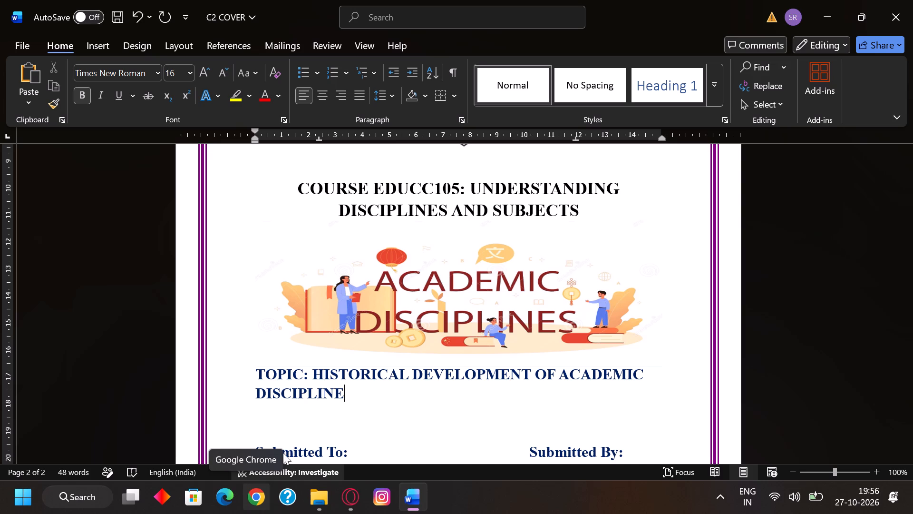
# Increase the topic text to font size 18 and centre it on the page.
pyautogui.moveTo(252, 370); pyautogui.dragTo(259, 371)
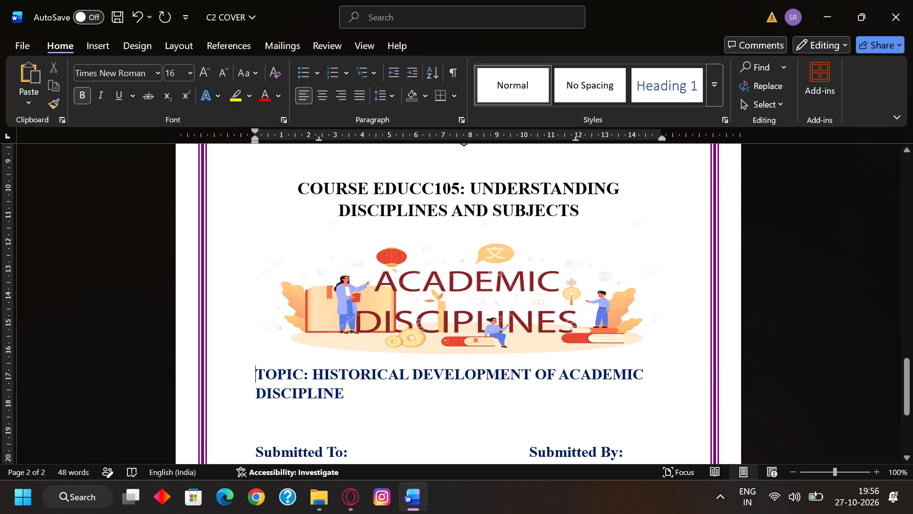
pyautogui.moveTo(259, 371); pyautogui.dragTo(358, 395)
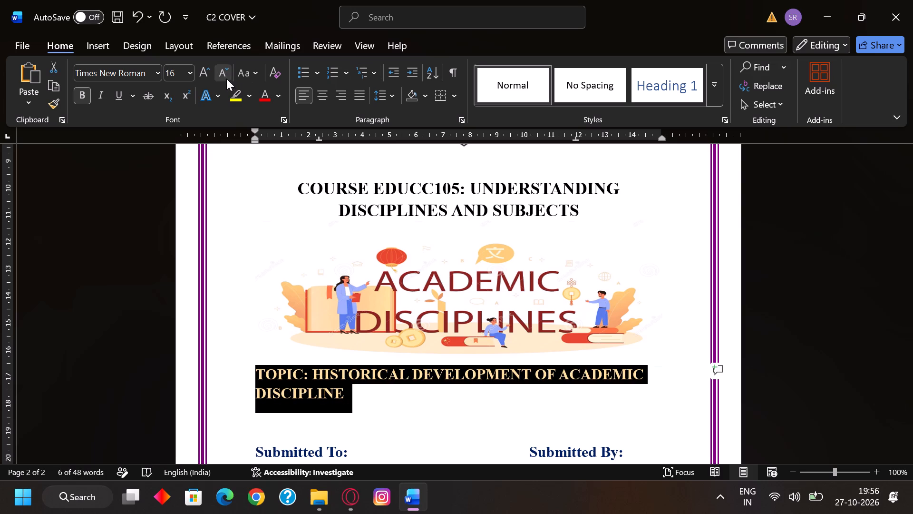
pyautogui.click(210, 75)
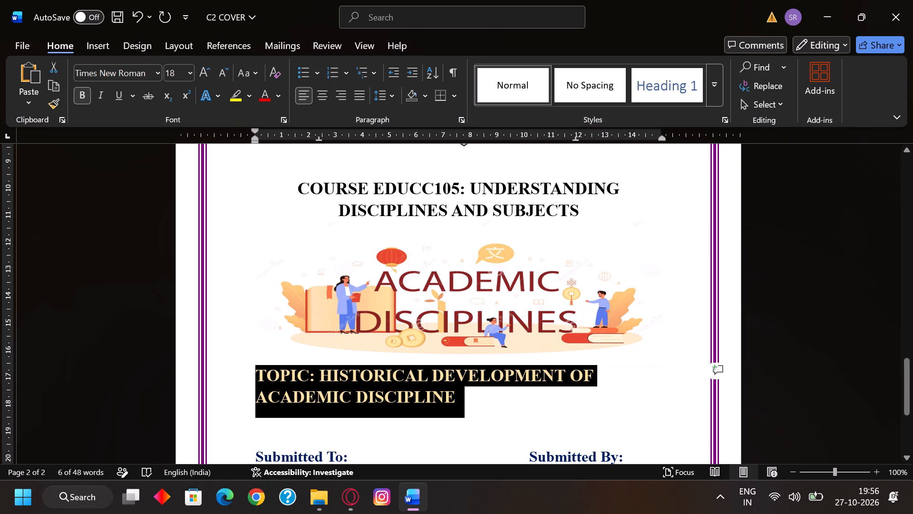
pyautogui.click(318, 90)
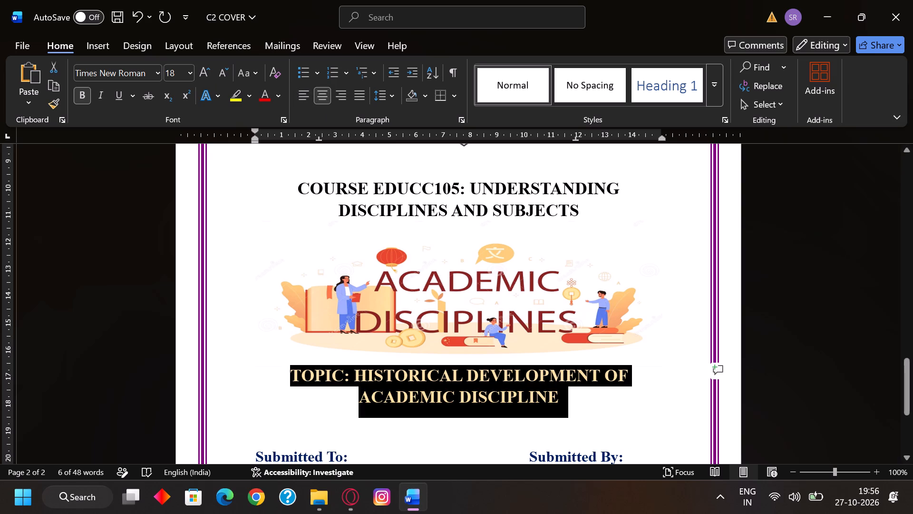
pyautogui.scroll(2, 357, 316)
pyautogui.scroll(-3, 357, 319)
pyautogui.click(583, 346)
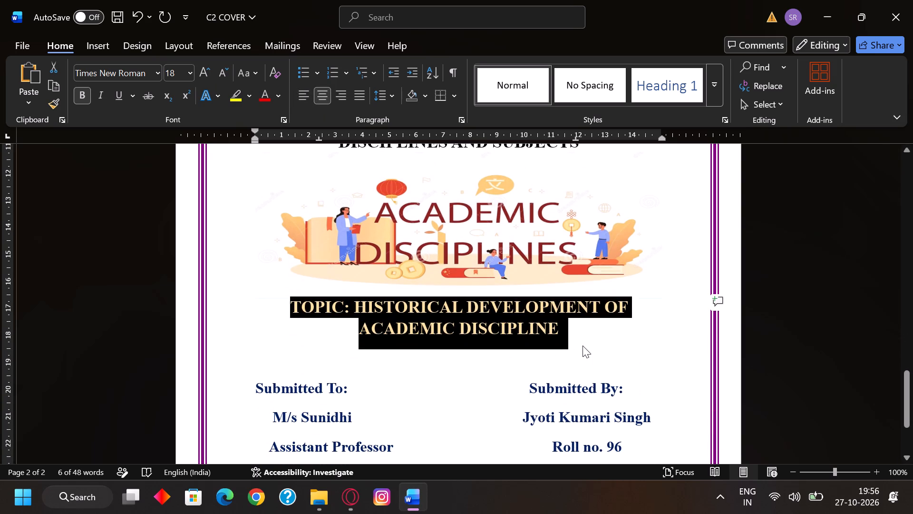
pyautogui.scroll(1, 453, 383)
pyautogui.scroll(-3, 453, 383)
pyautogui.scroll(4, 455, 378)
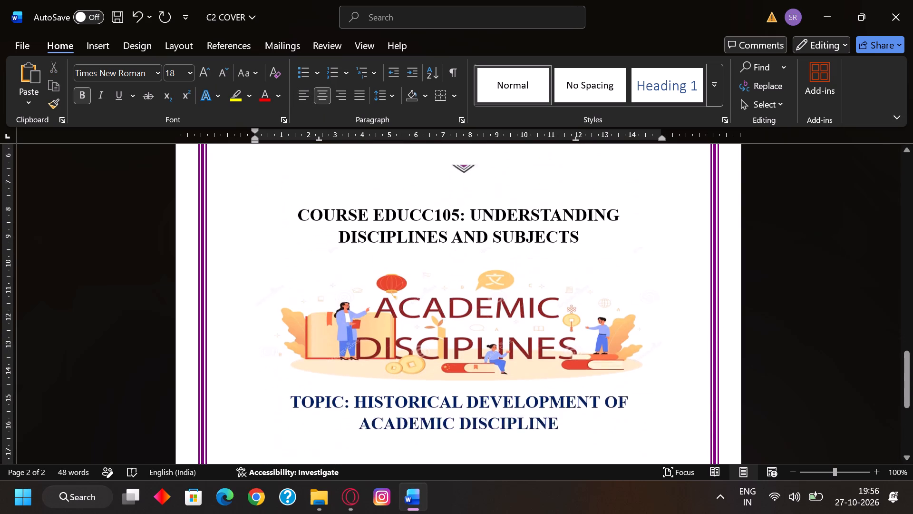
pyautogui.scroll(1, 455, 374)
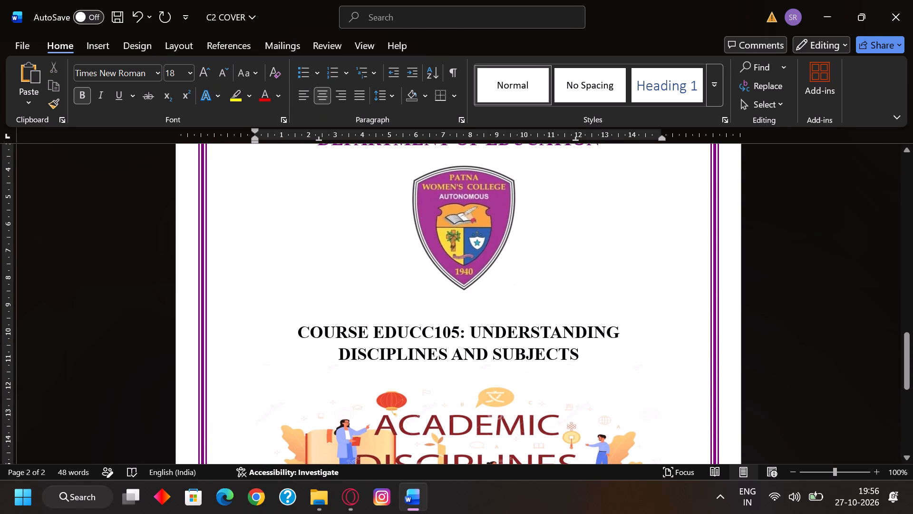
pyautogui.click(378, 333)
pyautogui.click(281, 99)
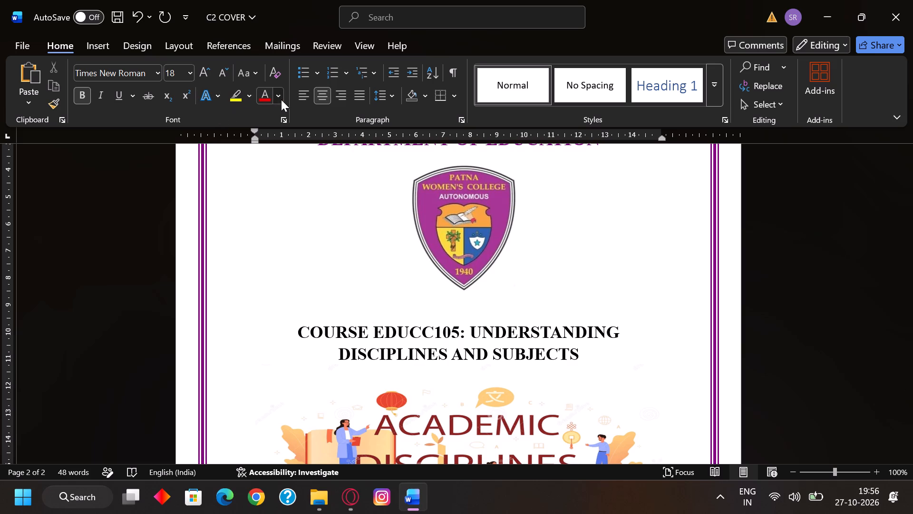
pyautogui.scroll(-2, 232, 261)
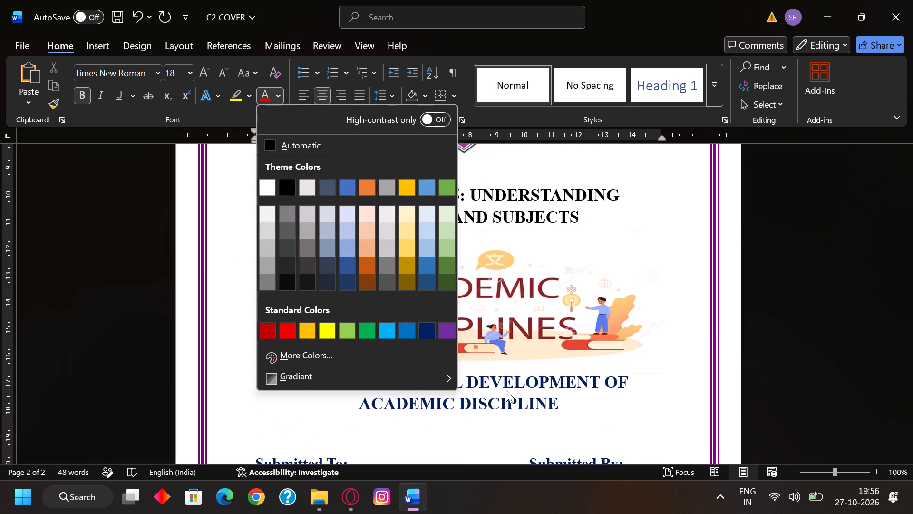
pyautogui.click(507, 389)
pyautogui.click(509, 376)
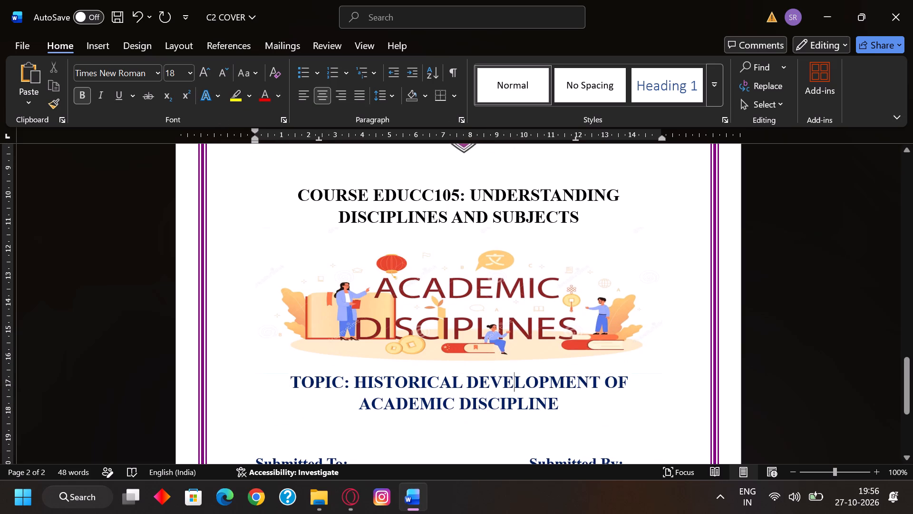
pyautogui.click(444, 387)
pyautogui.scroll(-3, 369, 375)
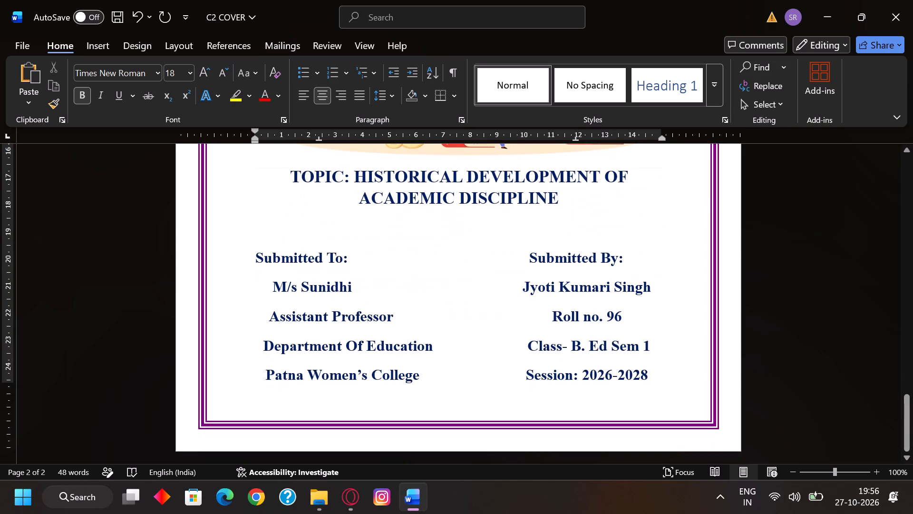
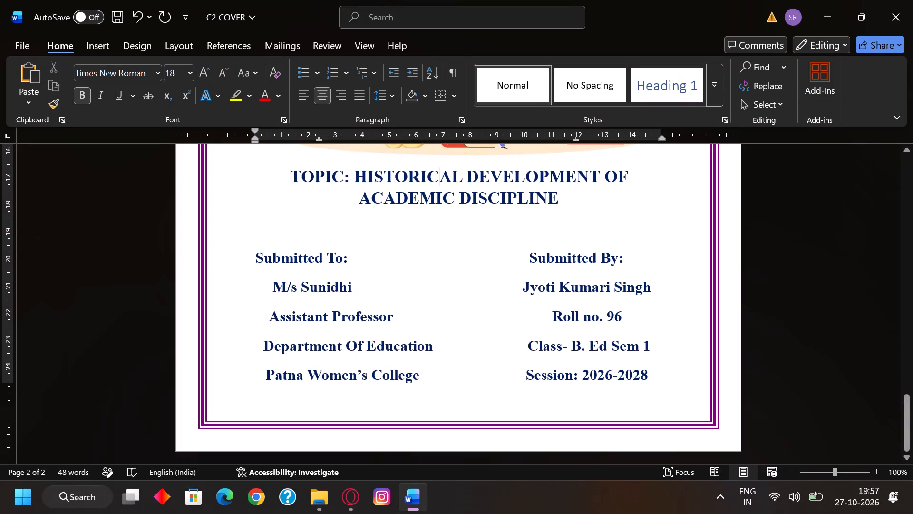
# Change the font colour of the "COURSE EDUCC105: UNDERSTANDING DISCIPLINES AND SUBJECTS" heading on the second cover page to standard dark blue.
pyautogui.scroll(5, 335, 364)
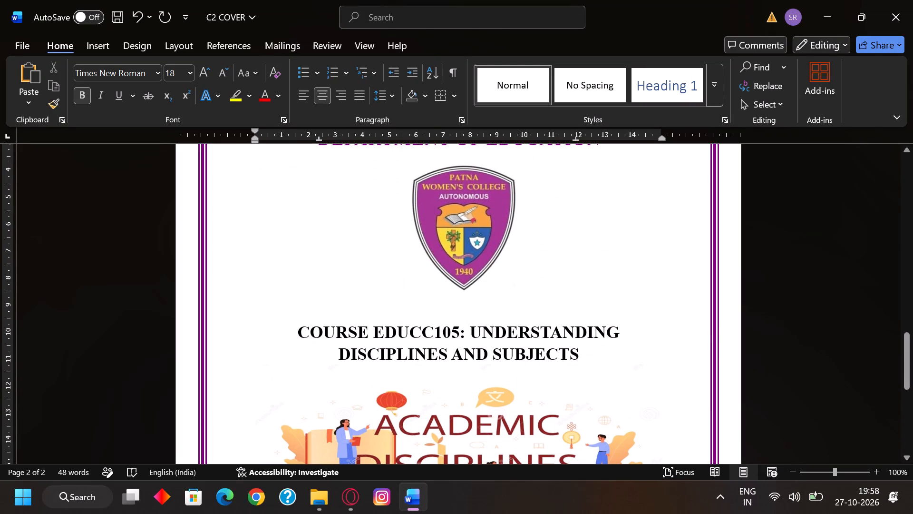
pyautogui.moveTo(295, 331); pyautogui.dragTo(595, 351)
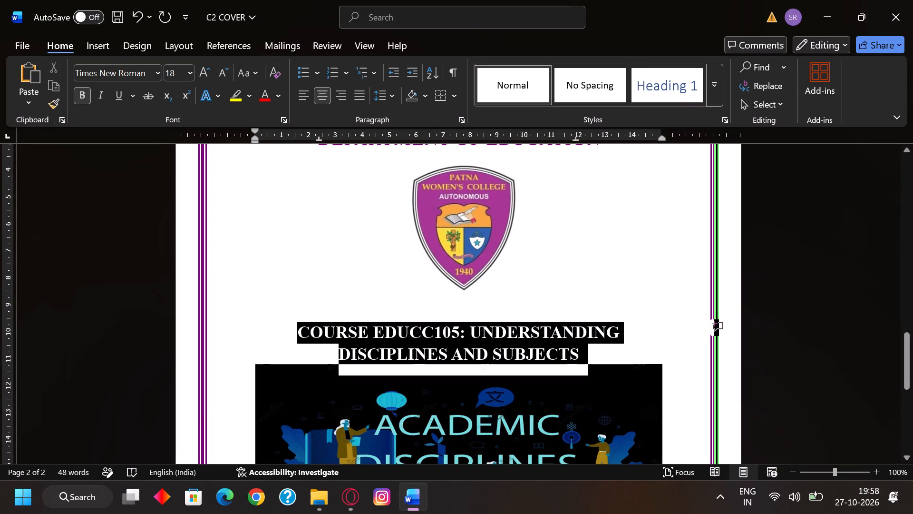
pyautogui.moveTo(595, 351); pyautogui.dragTo(600, 347)
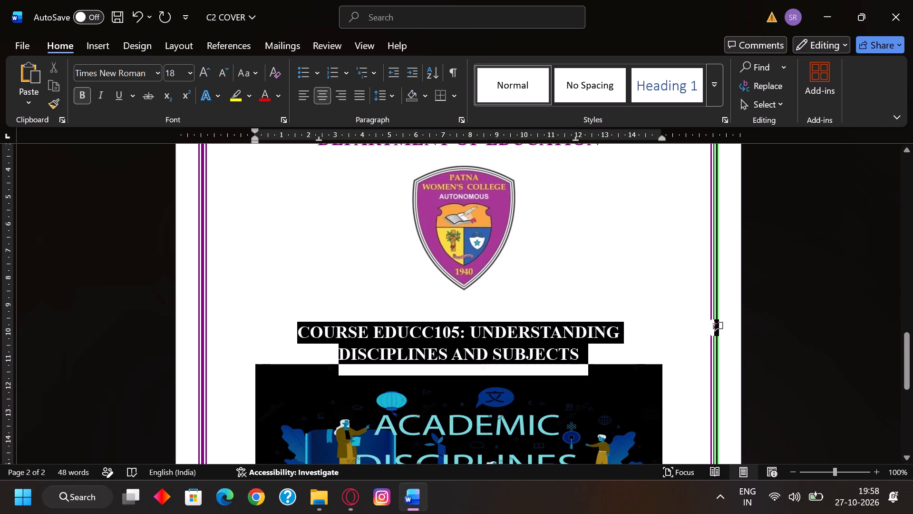
pyautogui.moveTo(600, 347); pyautogui.dragTo(601, 353)
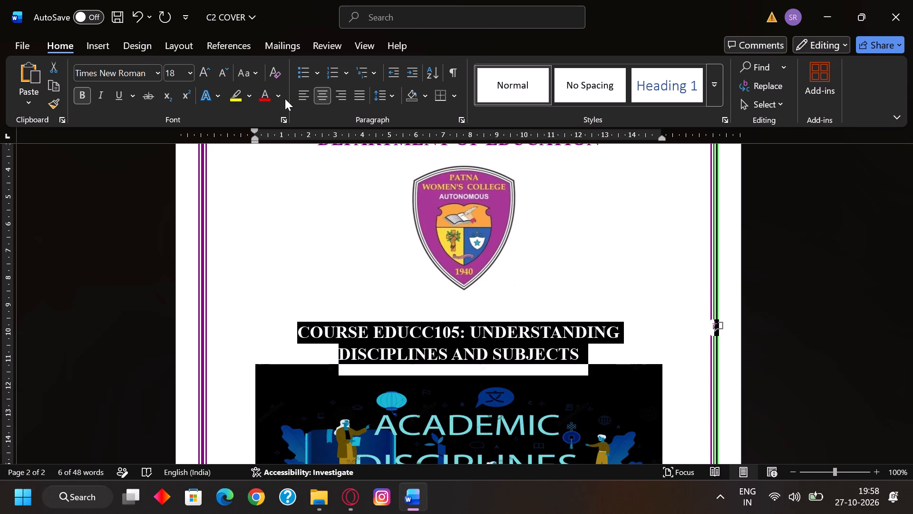
pyautogui.click(282, 99)
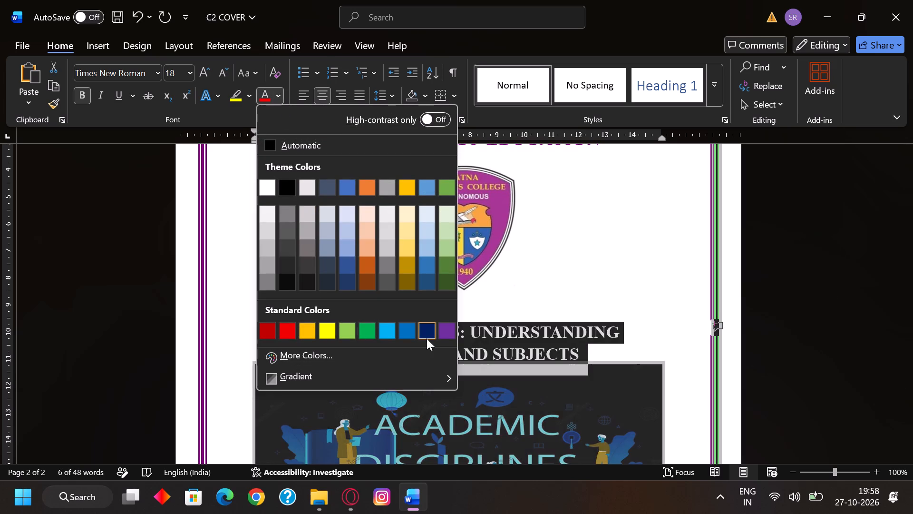
pyautogui.click(427, 338)
pyautogui.click(646, 244)
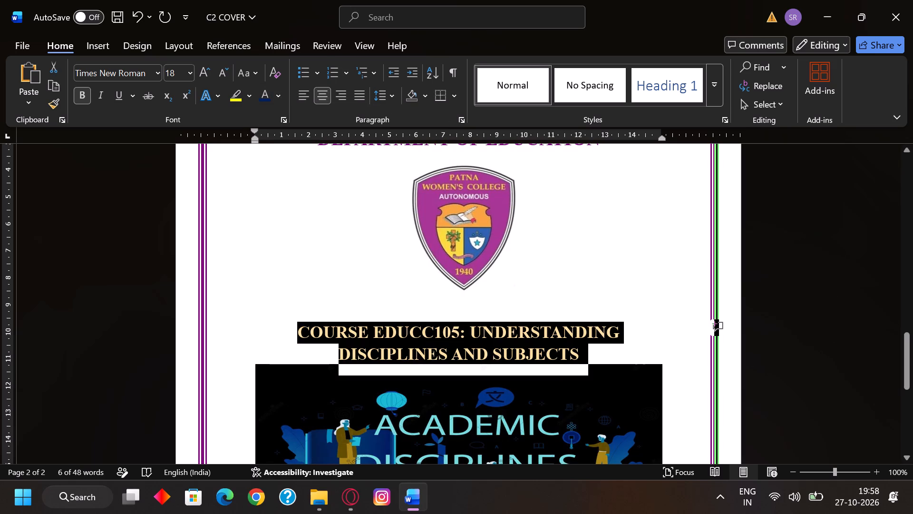
# Export the document as a PDF named SUNIDHI in the Documents folder, using standard optimization.
pyautogui.scroll(1, 523, 342)
pyautogui.scroll(-6, 523, 342)
pyautogui.scroll(1, 523, 339)
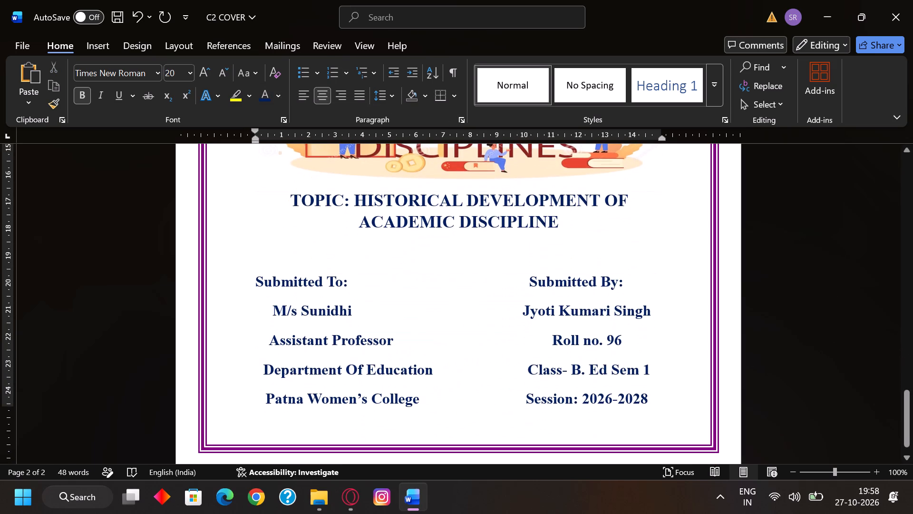
pyautogui.scroll(8, 523, 339)
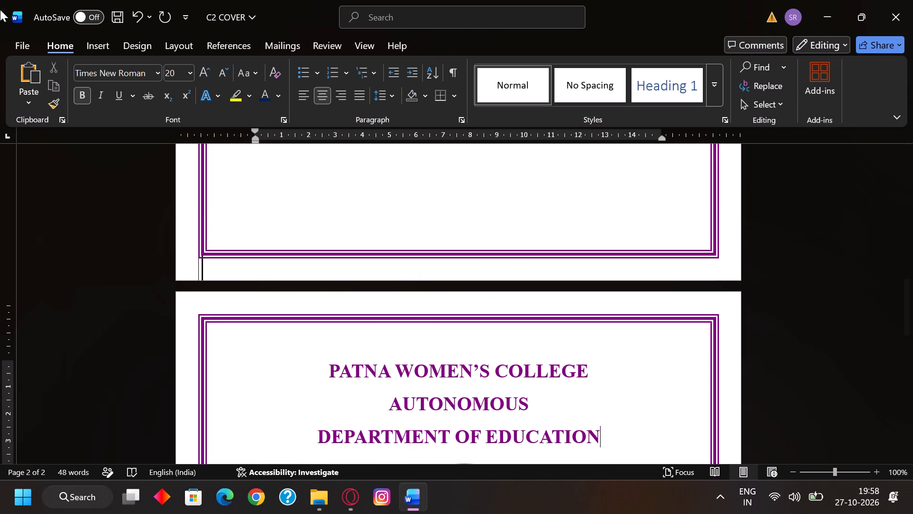
pyautogui.click(31, 48)
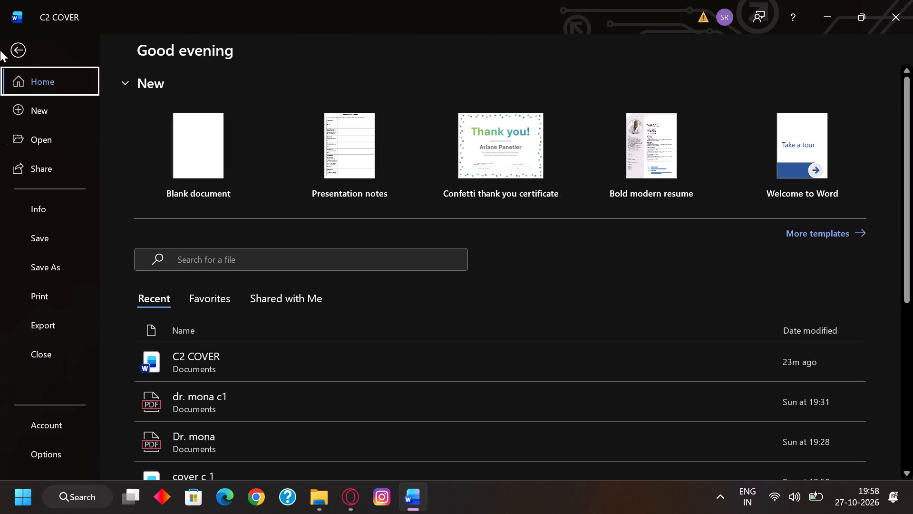
pyautogui.click(48, 323)
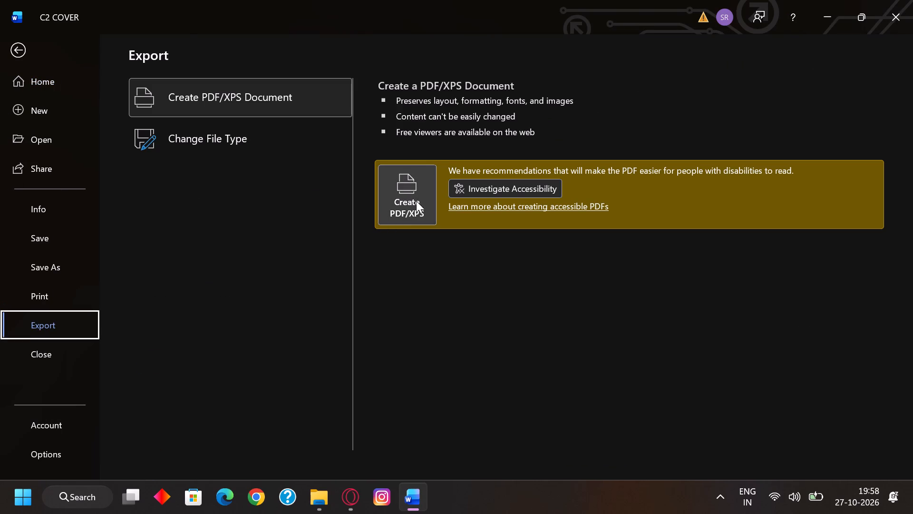
pyautogui.click(416, 201)
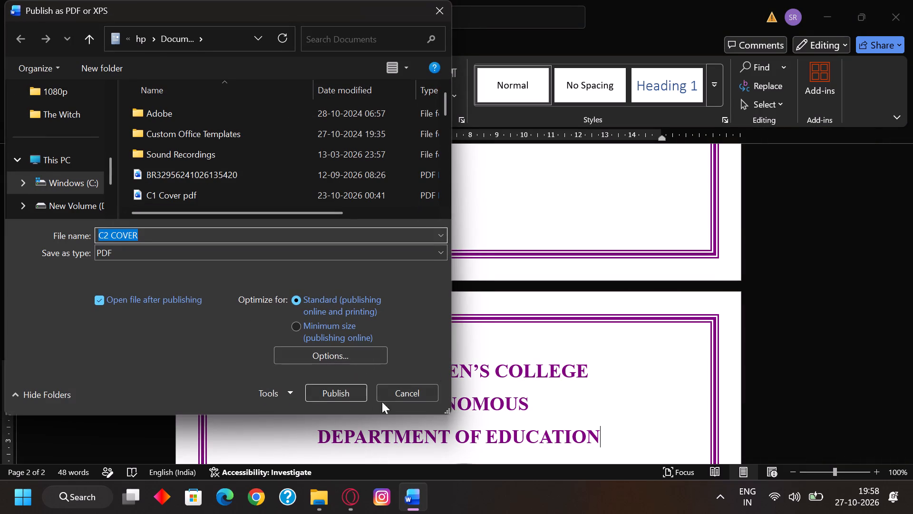
pyautogui.scroll(-2, 453, 359)
pyautogui.scroll(-3, 505, 347)
pyautogui.click(253, 226)
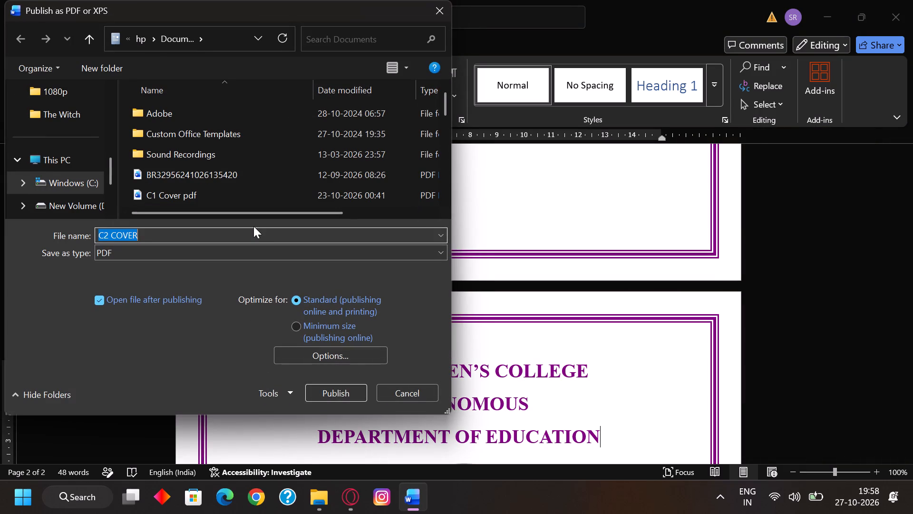
pyautogui.moveTo(246, 226); pyautogui.dragTo(229, 225)
pyautogui.press('space')
pyautogui.write('S')
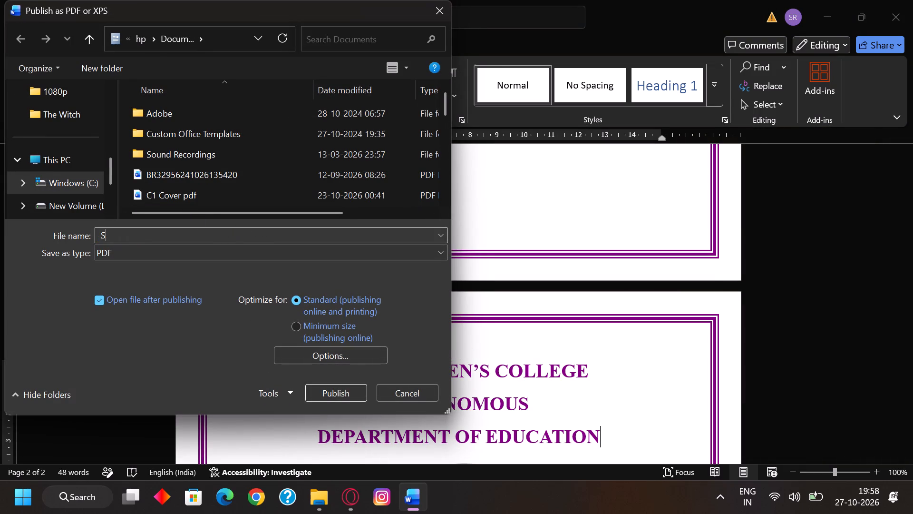
pyautogui.write('UNIDHI')
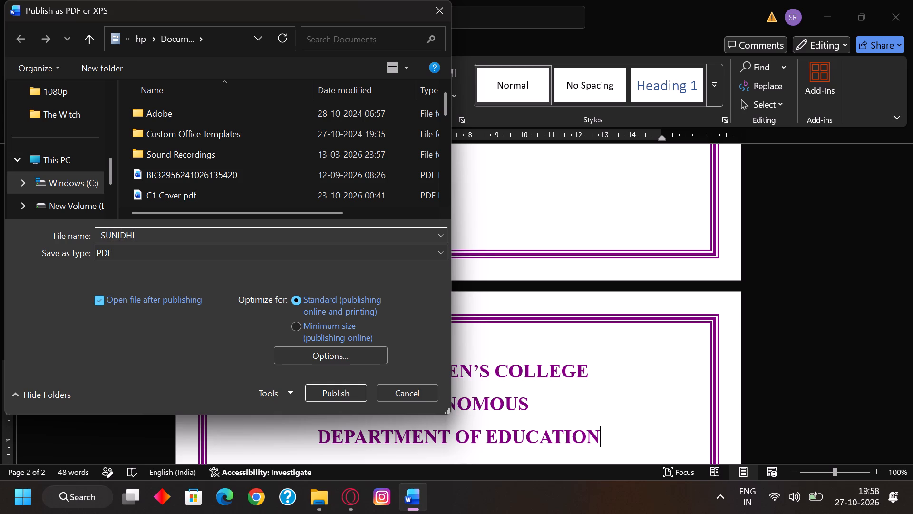
pyautogui.click(334, 390)
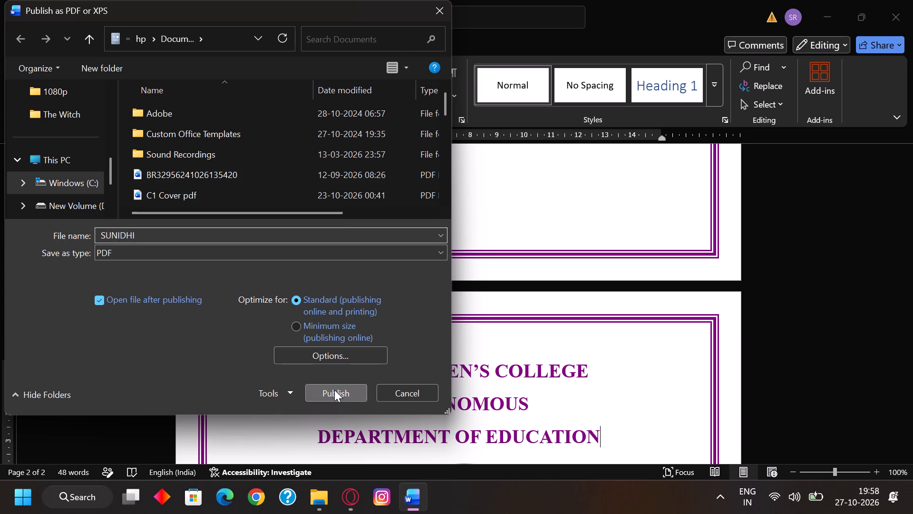
pyautogui.scroll(-1, 334, 390)
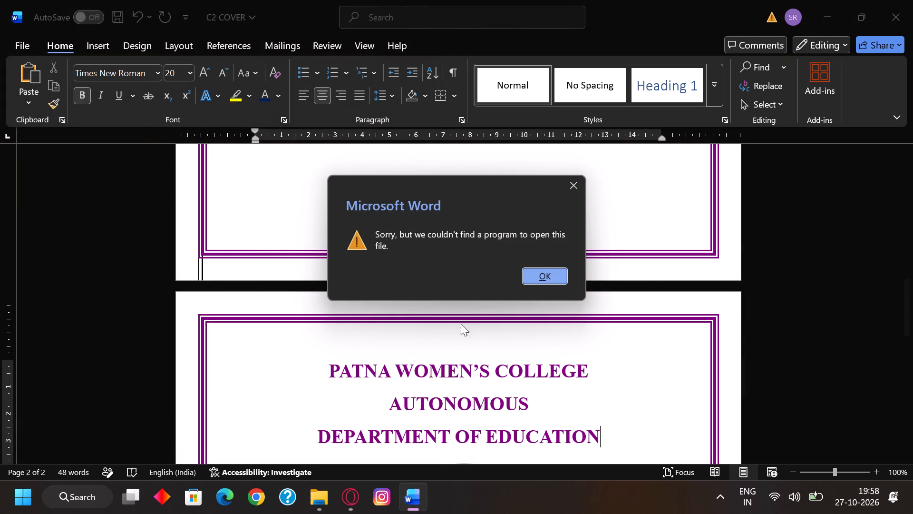
pyautogui.click(550, 274)
# Review the second cover page from the college heading down to the submission details.
pyautogui.scroll(-2, 408, 388)
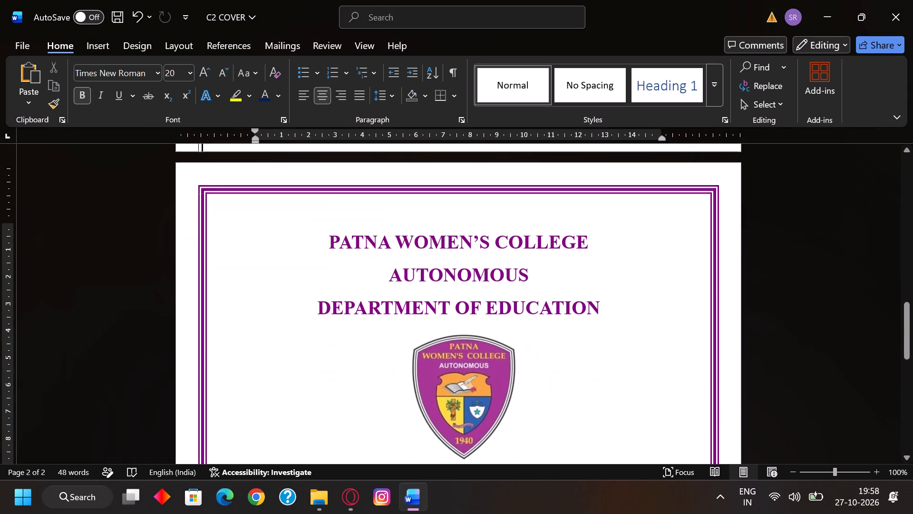
pyautogui.scroll(-1, 383, 335)
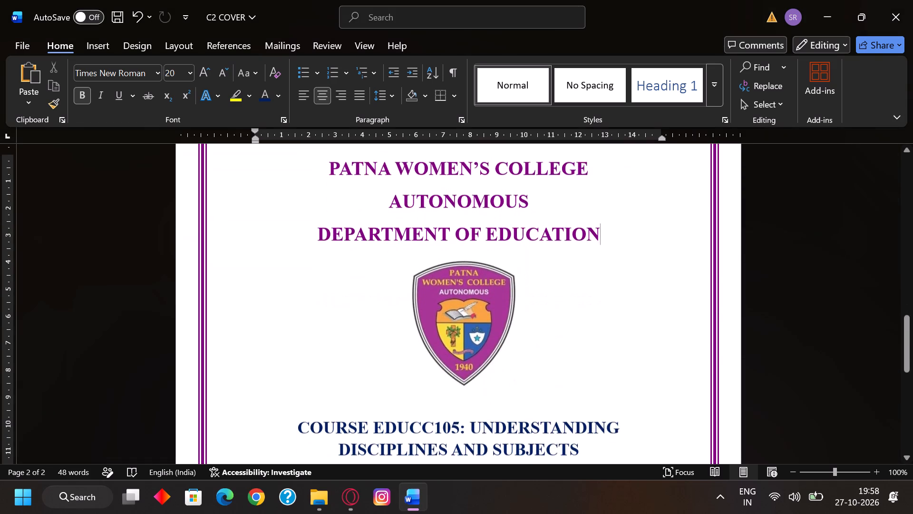
pyautogui.scroll(-1, 383, 335)
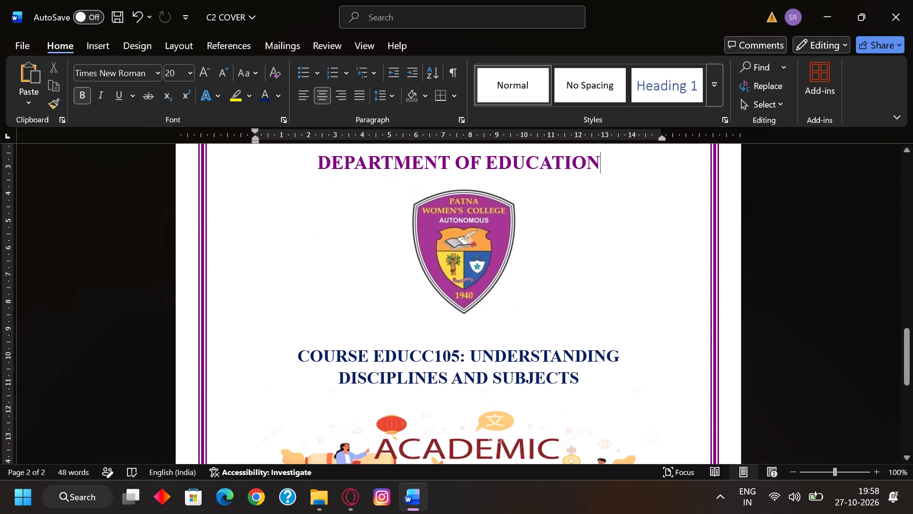
pyautogui.scroll(-1, 383, 335)
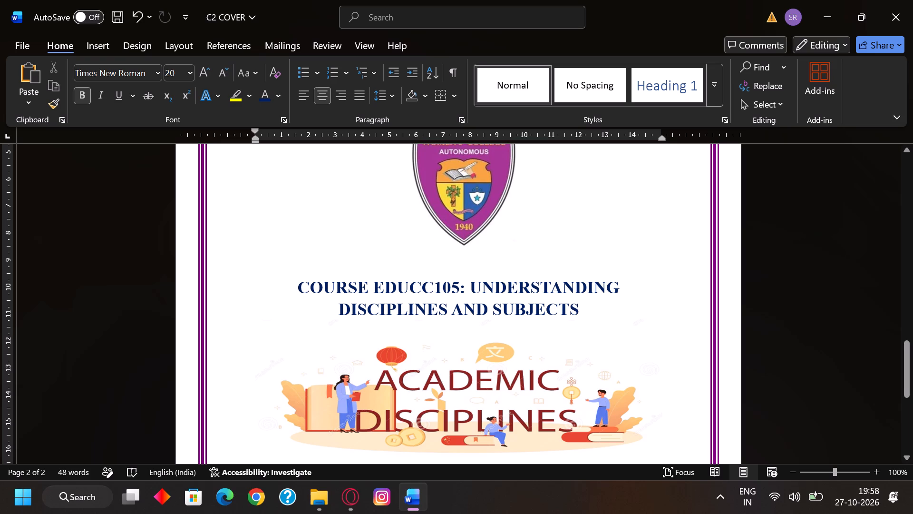
pyautogui.scroll(-2, 383, 335)
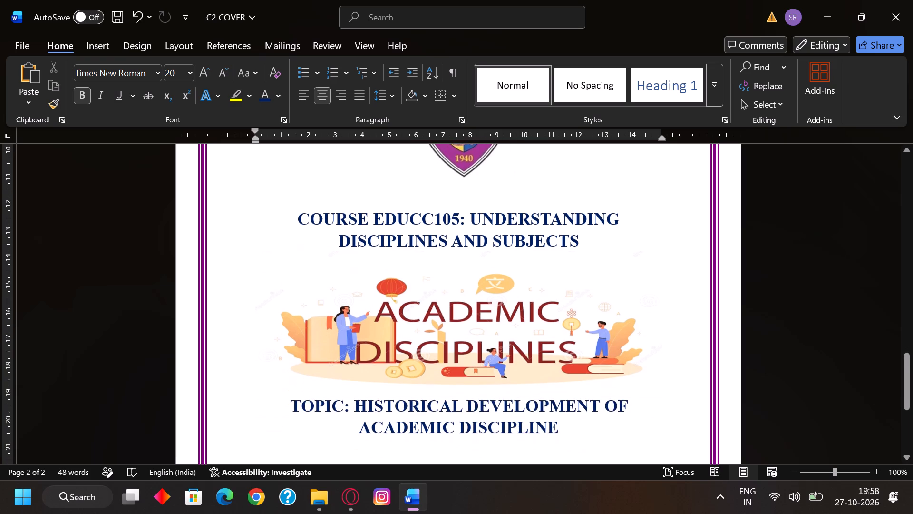
pyautogui.scroll(-1, 383, 335)
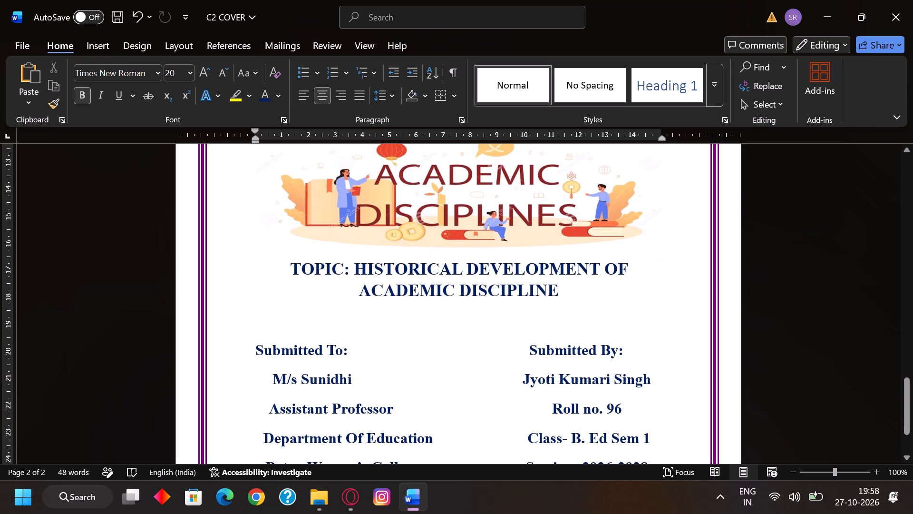
pyautogui.scroll(-1, 383, 335)
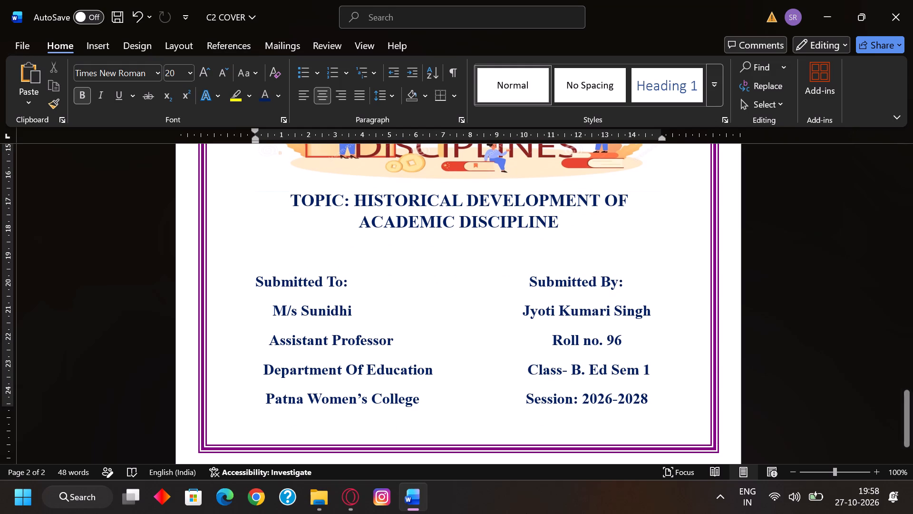
# Switch to File Explorer, locate the exported SUNIDHI PDF in the Documents folder, and bring up its file options.
pyautogui.click(314, 498)
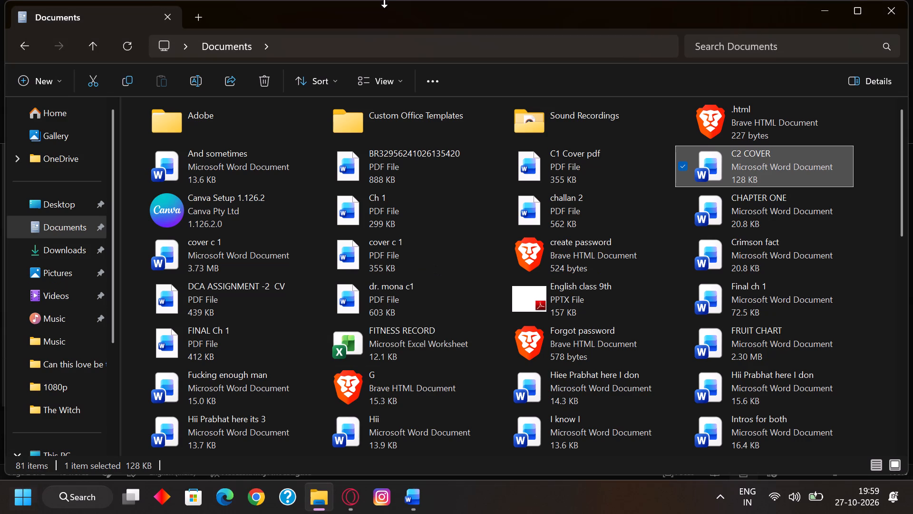
pyautogui.scroll(-4, 597, 469)
pyautogui.scroll(-10, 601, 400)
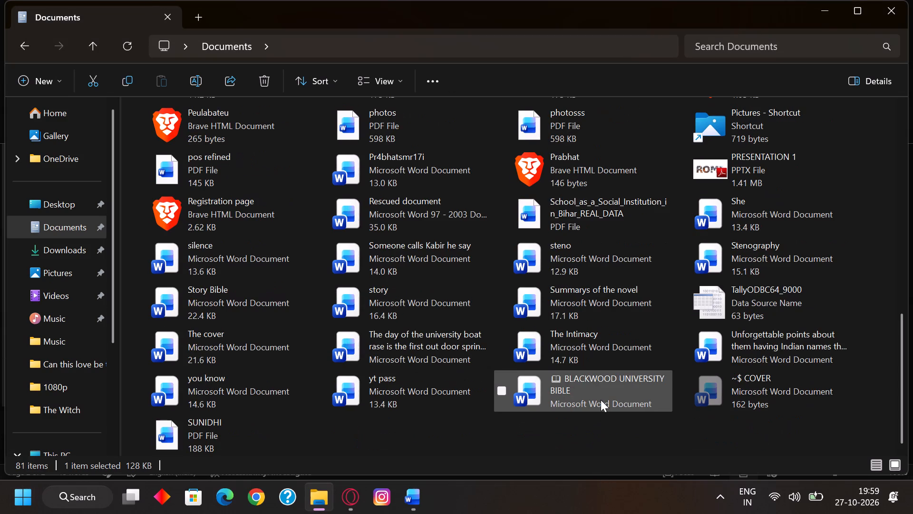
pyautogui.scroll(1, 601, 400)
pyautogui.scroll(-1, 192, 354)
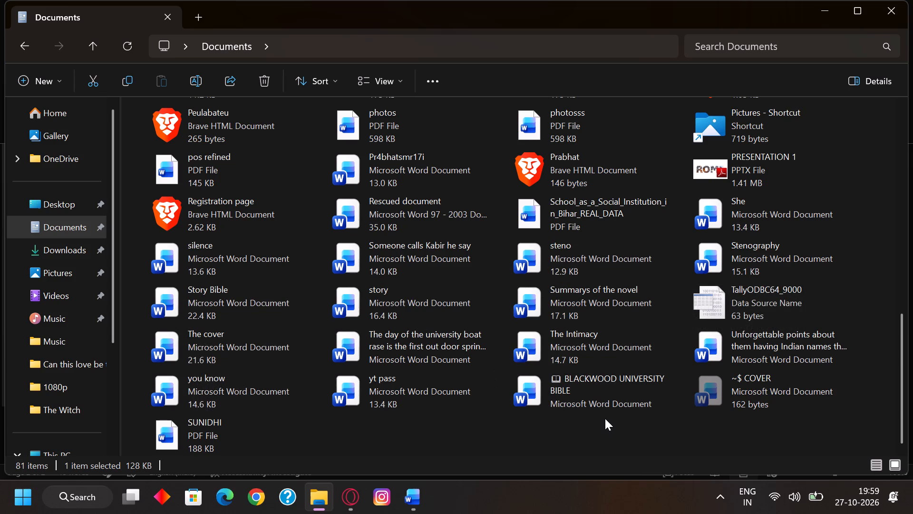
pyautogui.rightClick(181, 430)
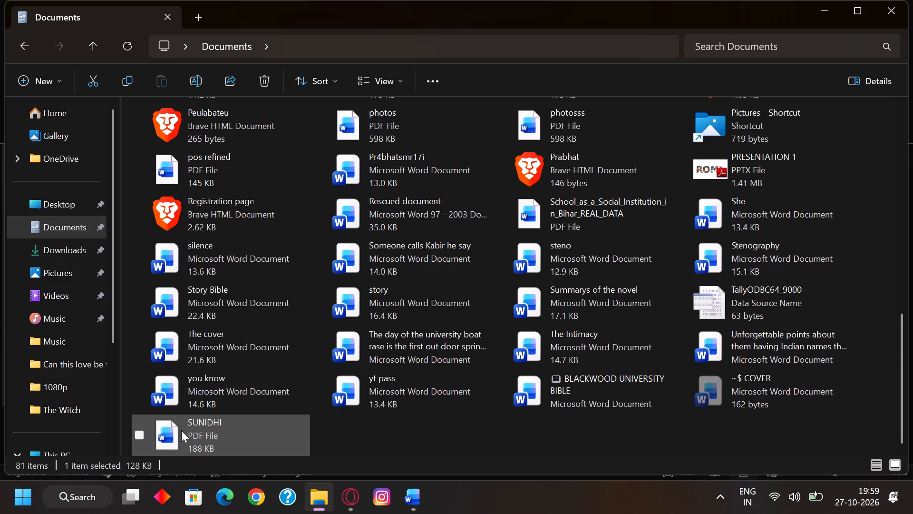